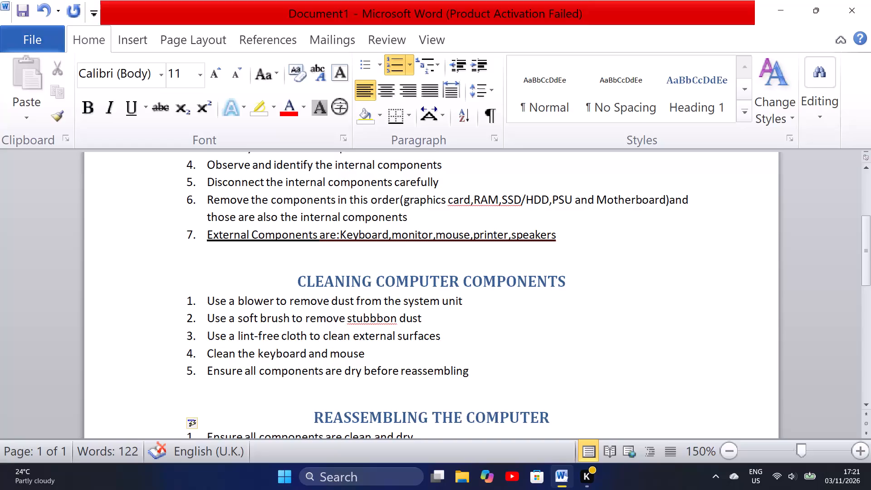
Remove the underline from "Keyboard,monitor,mouse,printer,speakers" in item 7 of the Disassembling Process list.
{"action": "scroll", "coordinate": [492, 306], "scroll_direction": "up", "scroll_amount": 4}
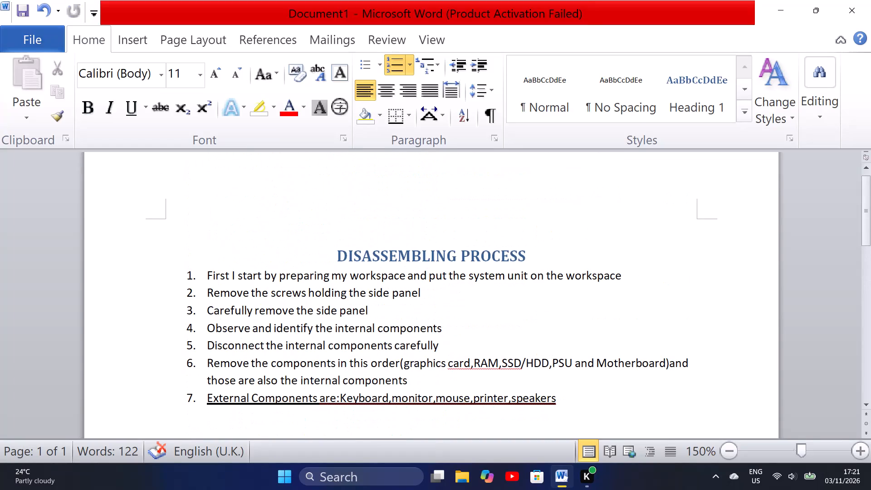
{"action": "scroll", "coordinate": [492, 306], "scroll_direction": "down", "scroll_amount": 2}
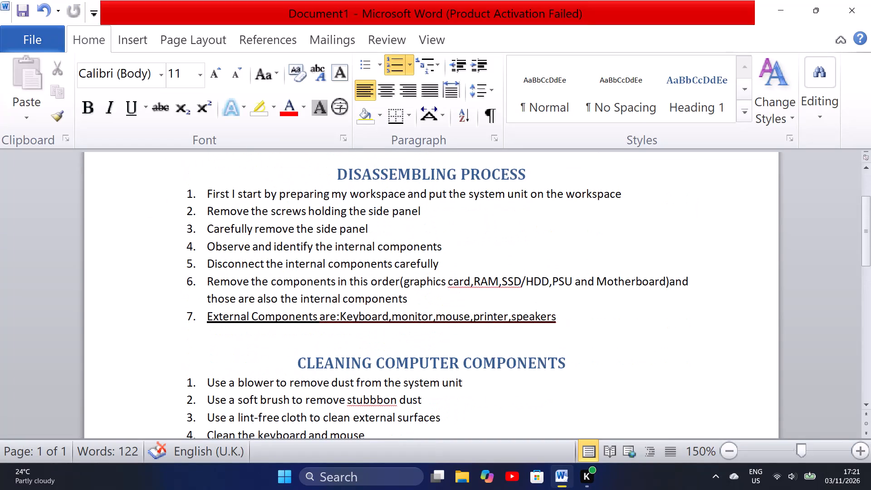
{"action": "left_click_drag", "start_coordinate": [344, 314], "coordinate": [524, 311]}
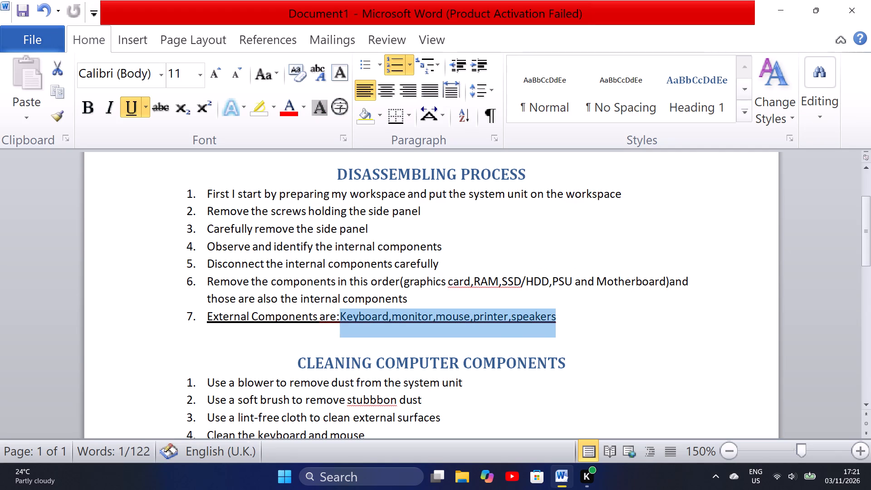
{"action": "left_click", "coordinate": [129, 108]}
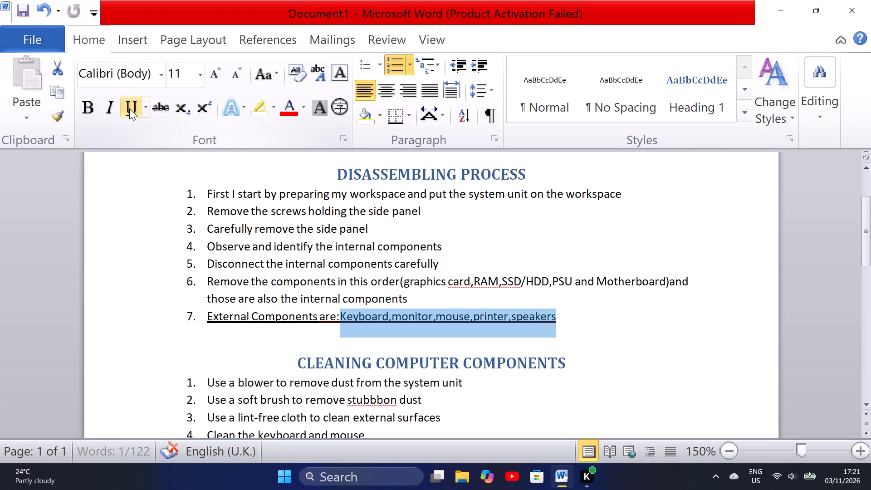
{"action": "left_click", "coordinate": [216, 351]}
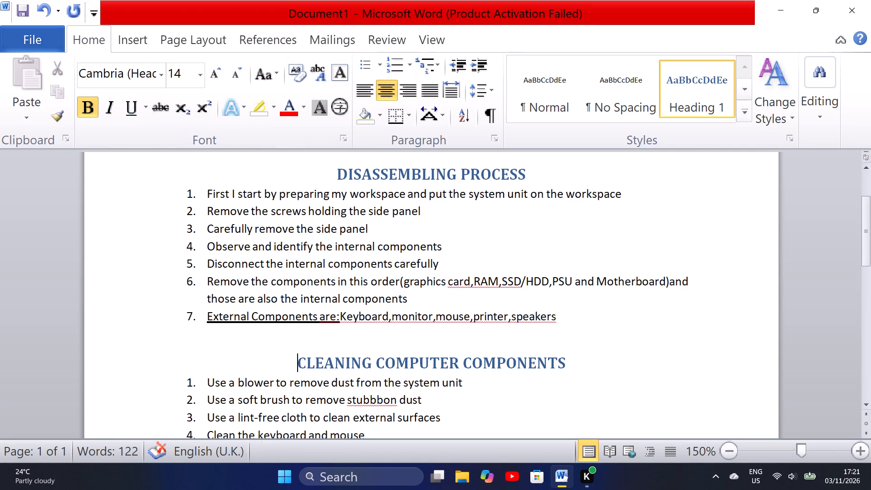
Remove the underline from the colon after "External Components are" in item 7 of the Disassembling Process list.
{"action": "scroll", "coordinate": [274, 361], "scroll_direction": "down", "scroll_amount": 5}
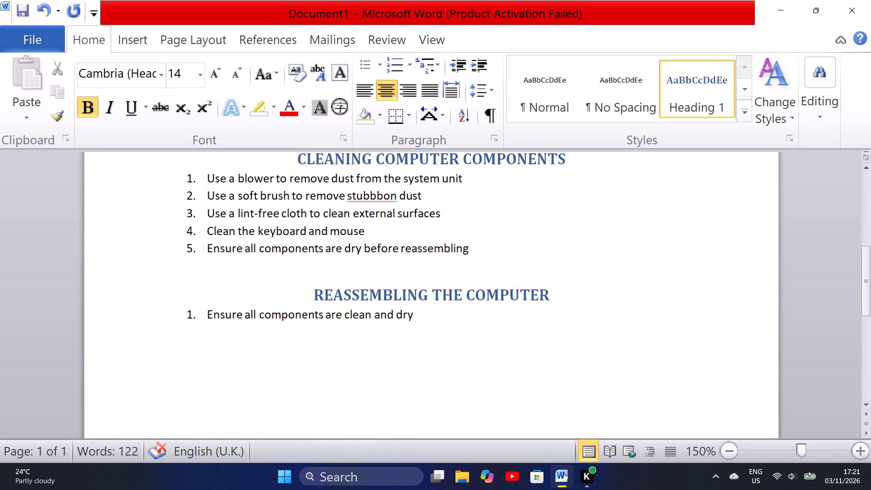
{"action": "scroll", "coordinate": [413, 309], "scroll_direction": "up", "scroll_amount": 4}
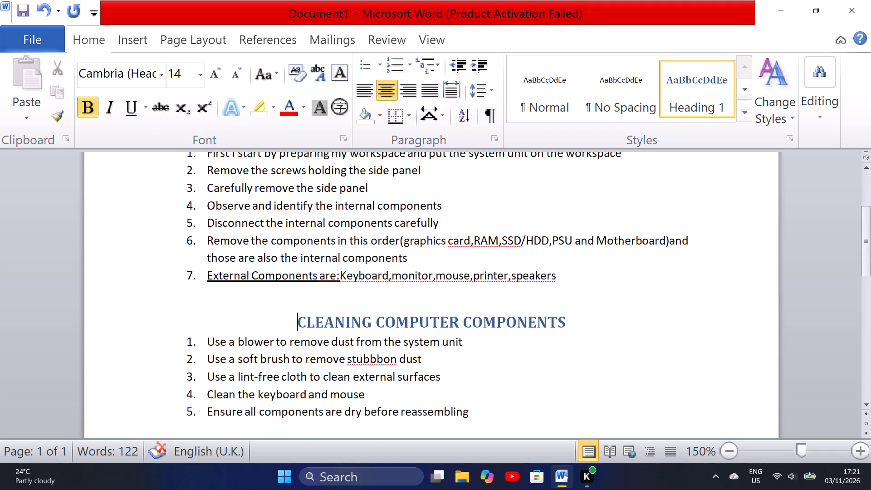
{"action": "scroll", "coordinate": [413, 309], "scroll_direction": "up", "scroll_amount": 2}
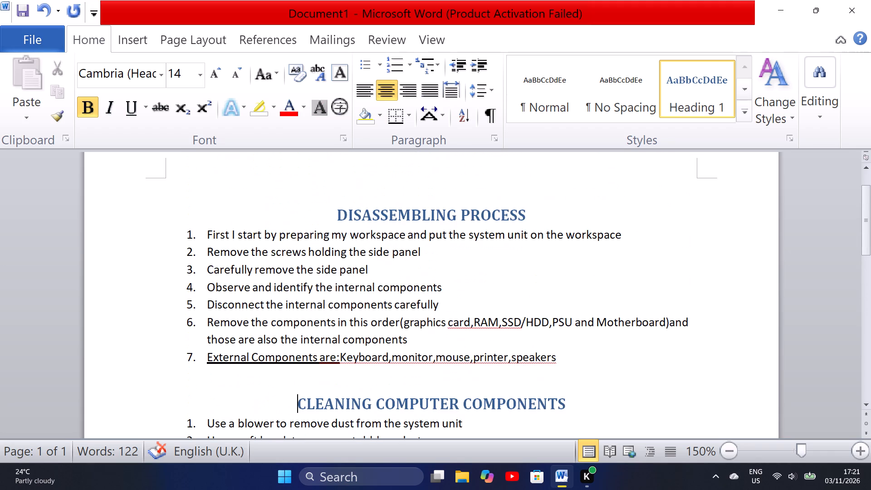
{"action": "left_click", "coordinate": [335, 358]}
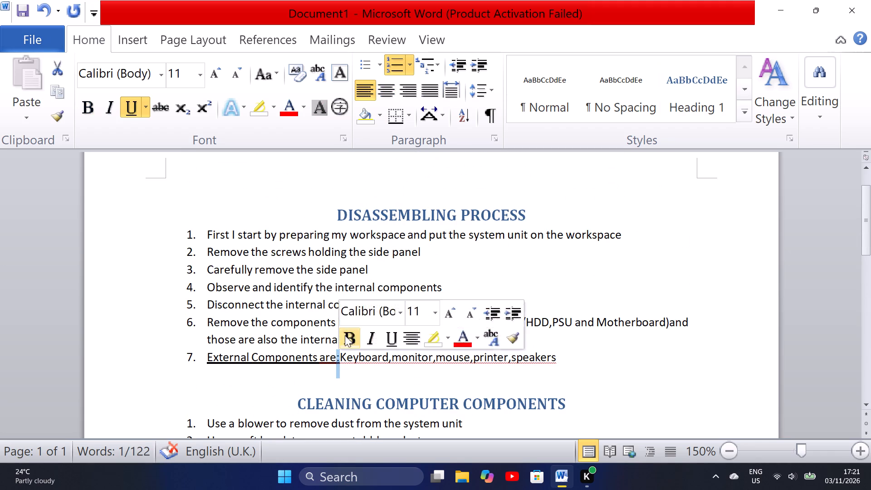
{"action": "left_click", "coordinate": [136, 113]}
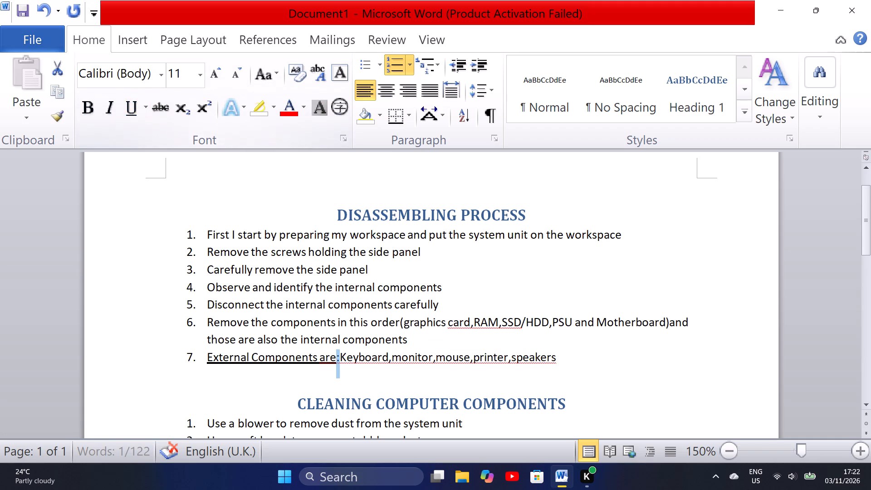
{"action": "left_click", "coordinate": [151, 257]}
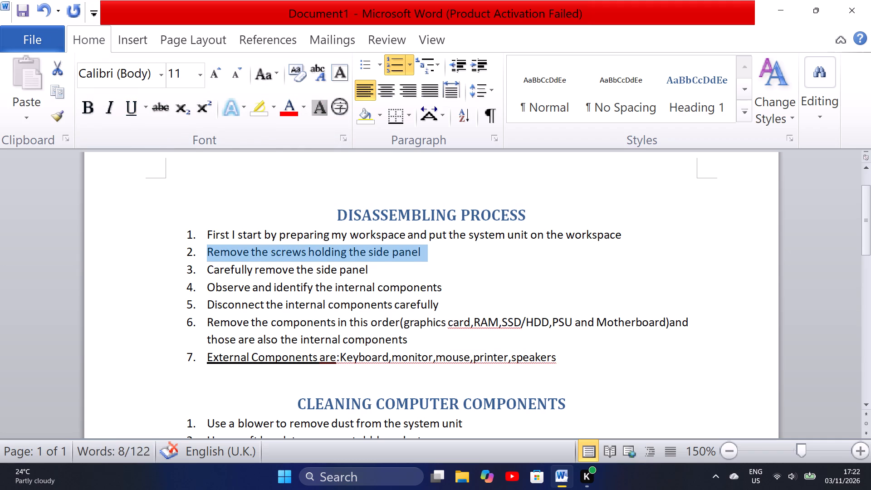
{"action": "left_click", "coordinate": [597, 308]}
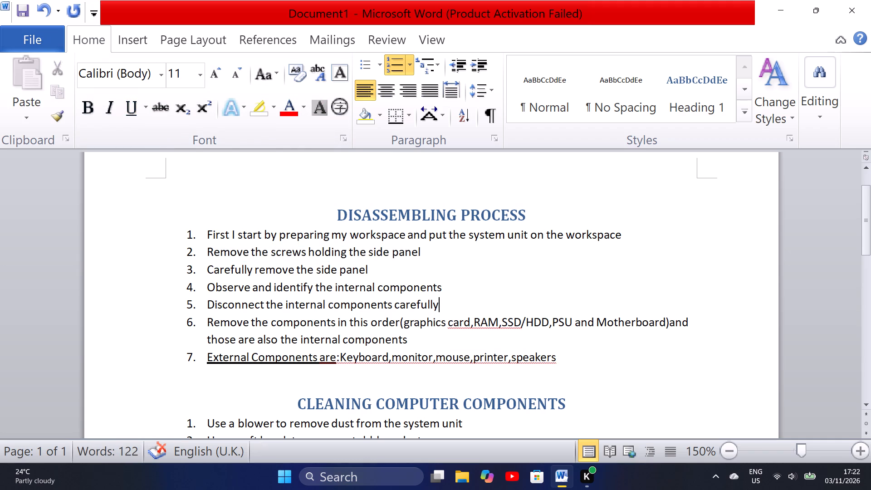
Add a blank second numbered item after "Ensure all components are clean and dry" in the Reassembling the Computer list.
{"action": "scroll", "coordinate": [589, 295], "scroll_direction": "down", "scroll_amount": 2}
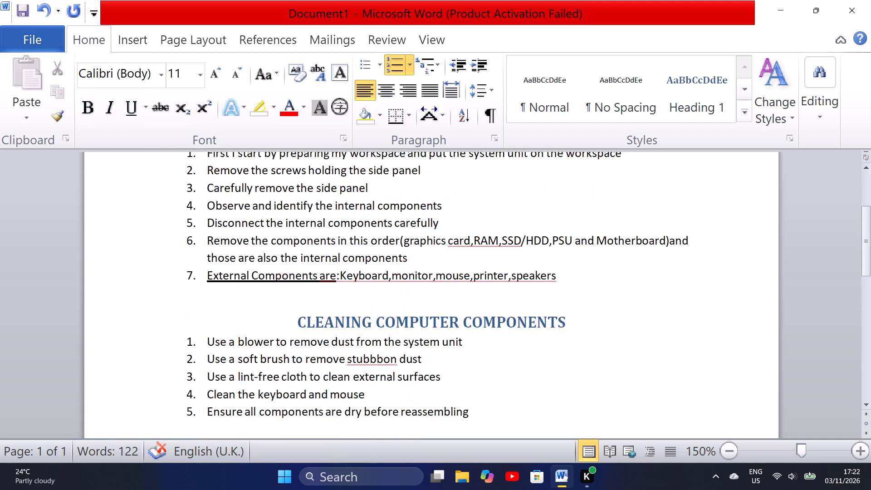
{"action": "scroll", "coordinate": [589, 295], "scroll_direction": "down", "scroll_amount": 5}
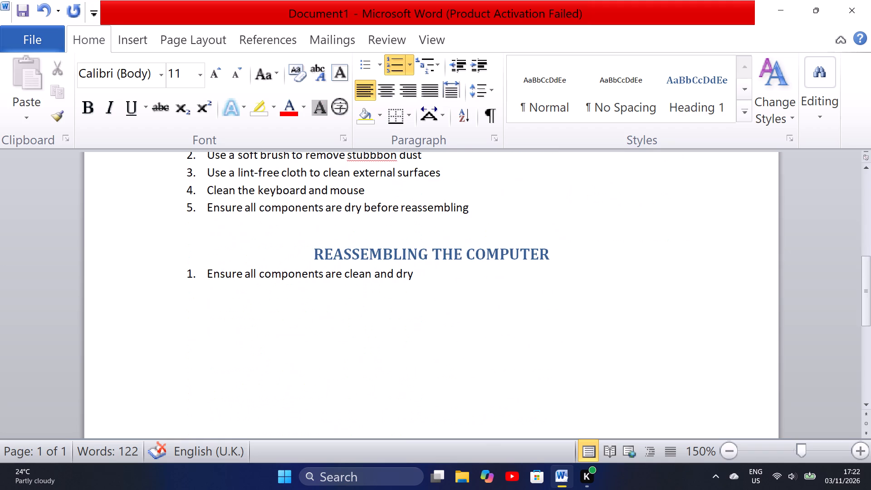
{"action": "left_click", "coordinate": [418, 277]}
{"action": "key", "text": "Return"}
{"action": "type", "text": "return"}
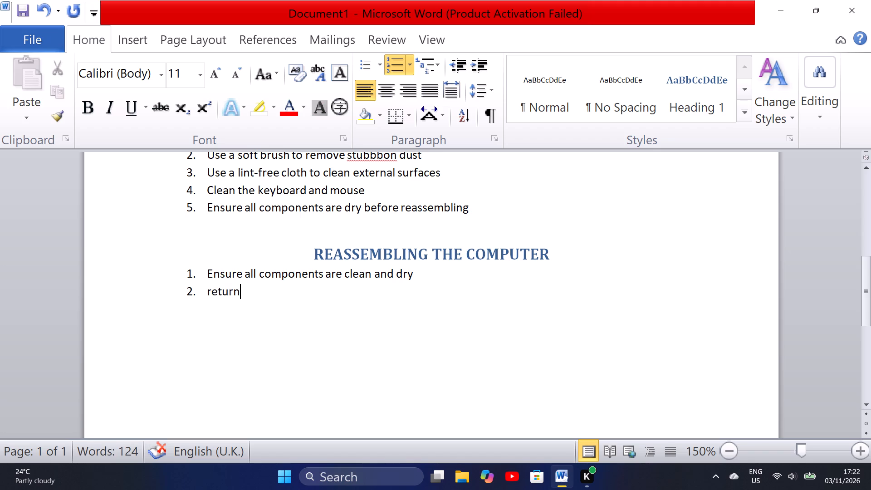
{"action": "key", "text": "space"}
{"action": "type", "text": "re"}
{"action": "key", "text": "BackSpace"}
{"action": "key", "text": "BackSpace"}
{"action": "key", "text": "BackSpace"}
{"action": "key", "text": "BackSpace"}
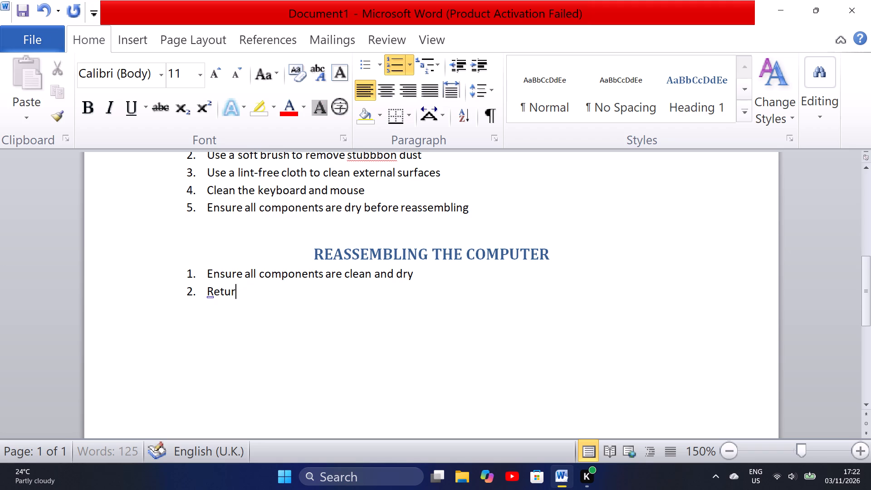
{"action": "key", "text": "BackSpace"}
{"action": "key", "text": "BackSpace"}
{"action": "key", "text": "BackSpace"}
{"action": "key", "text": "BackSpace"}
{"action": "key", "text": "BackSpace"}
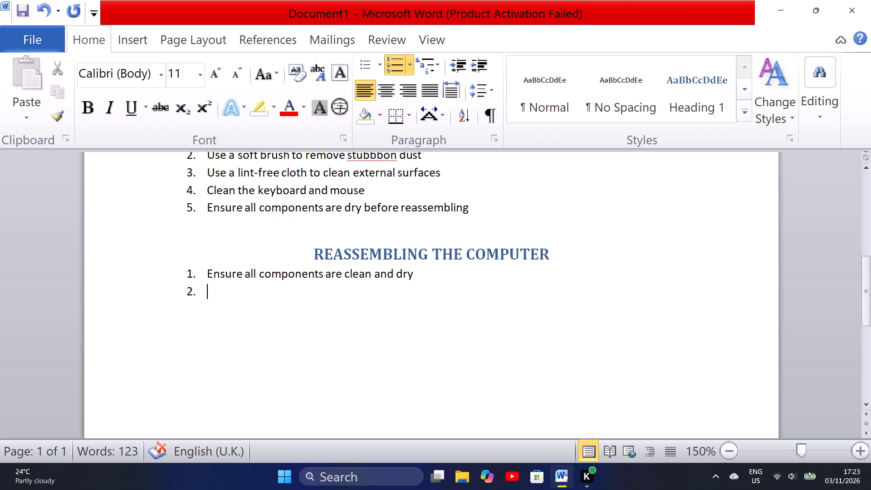
Write "return the components im order" as item 2 of the Reassembling the Computer list.
{"action": "type", "text": "return o"}
{"action": "key", "text": "BackSpace"}
{"action": "type", "text": "the com"}
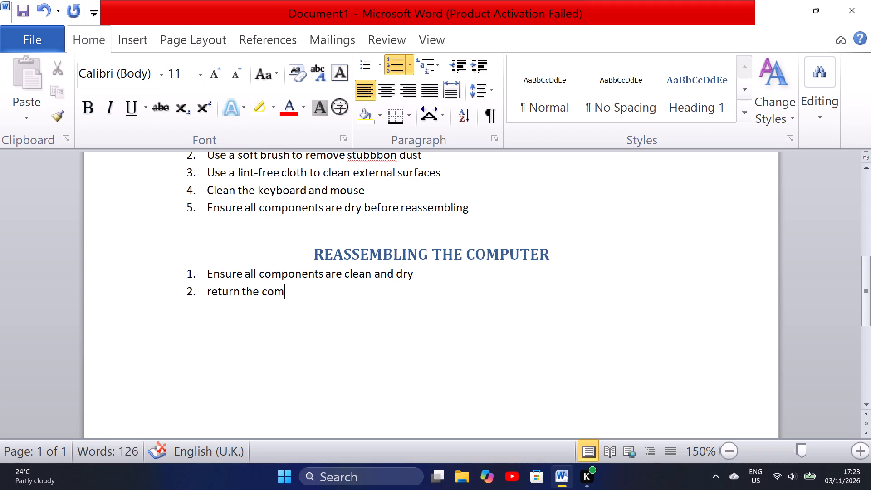
{"action": "type", "text": "ponents"}
{"action": "key", "text": "space"}
{"action": "type", "text": "im order"}
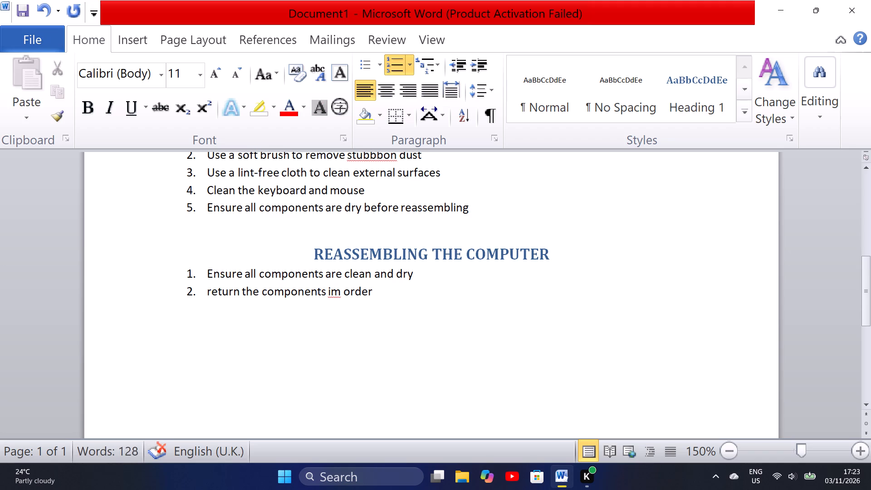
Correct "im" to "in" in item 2 of the Reassembling the Computer list.
{"action": "key", "text": "Left"}
{"action": "key", "text": "Left"}
{"action": "key", "text": "Left"}
{"action": "key", "text": "Left"}
{"action": "key", "text": "Left"}
{"action": "key", "text": "Left"}
{"action": "key", "text": "BackSpace"}
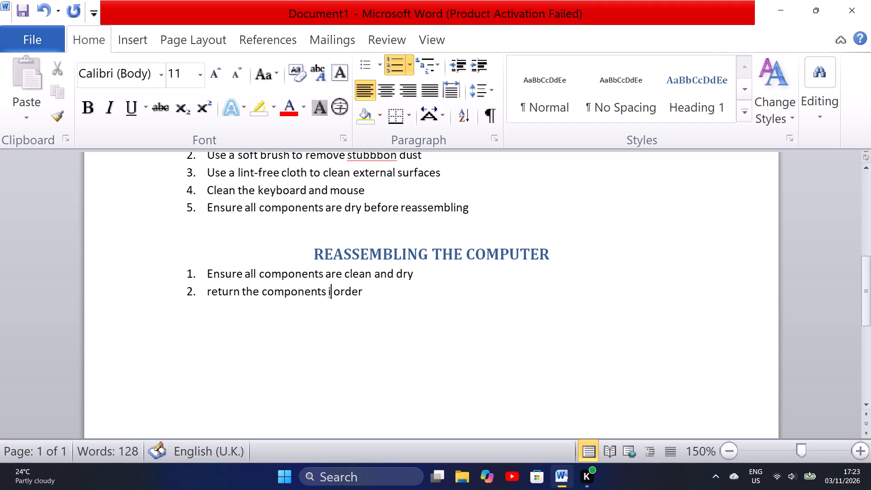
{"action": "key", "text": "n"}
{"action": "key", "text": "Right"}
{"action": "key", "text": "Right"}
{"action": "key", "text": "Right"}
{"action": "key", "text": "Right"}
{"action": "key", "text": "Right"}
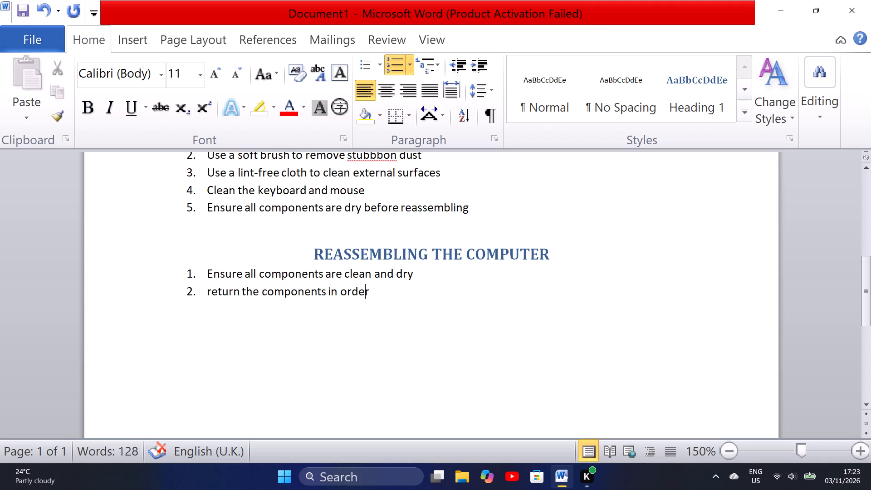
{"action": "key", "text": "Right"}
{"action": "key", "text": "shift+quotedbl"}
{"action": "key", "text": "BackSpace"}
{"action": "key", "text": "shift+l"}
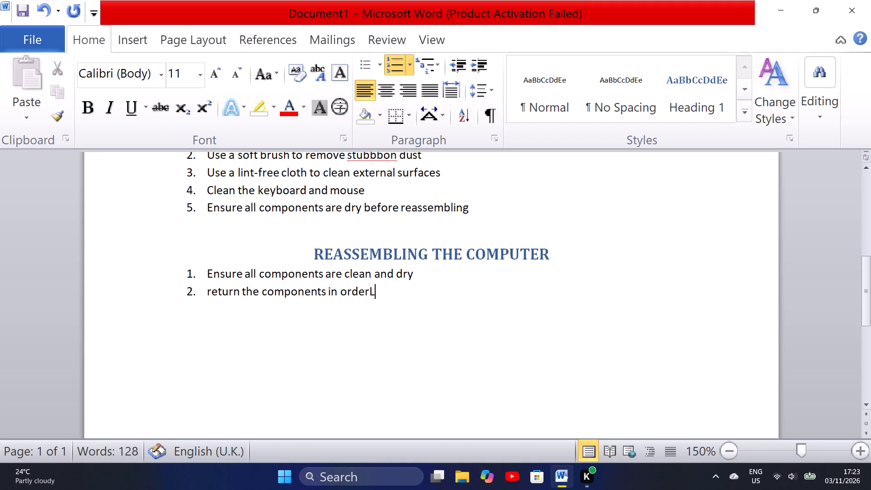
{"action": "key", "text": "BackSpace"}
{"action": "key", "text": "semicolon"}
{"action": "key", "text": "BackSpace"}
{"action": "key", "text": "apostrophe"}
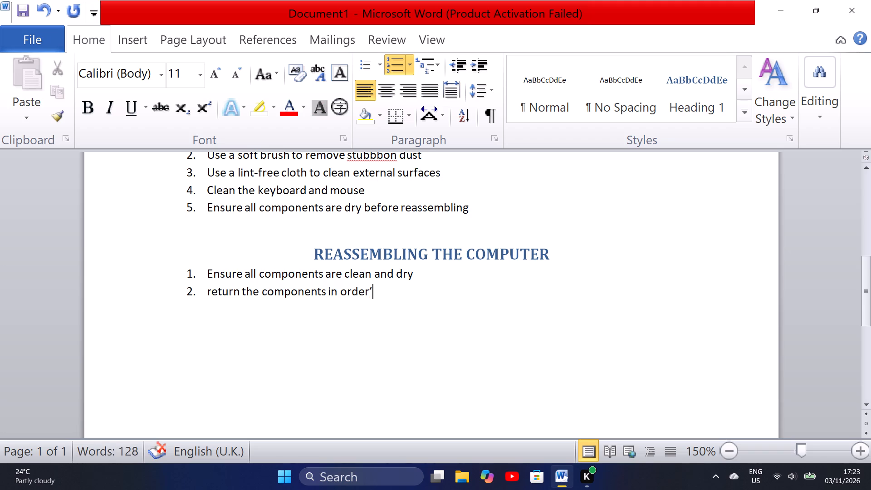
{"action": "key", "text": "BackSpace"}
Append ":Motherboard" to the end of item 2 in the Reassembling the Computer list.
{"action": "key", "text": "shift+colon"}
{"action": "type", "text": "Mother"}
{"action": "type", "text": "bo"}
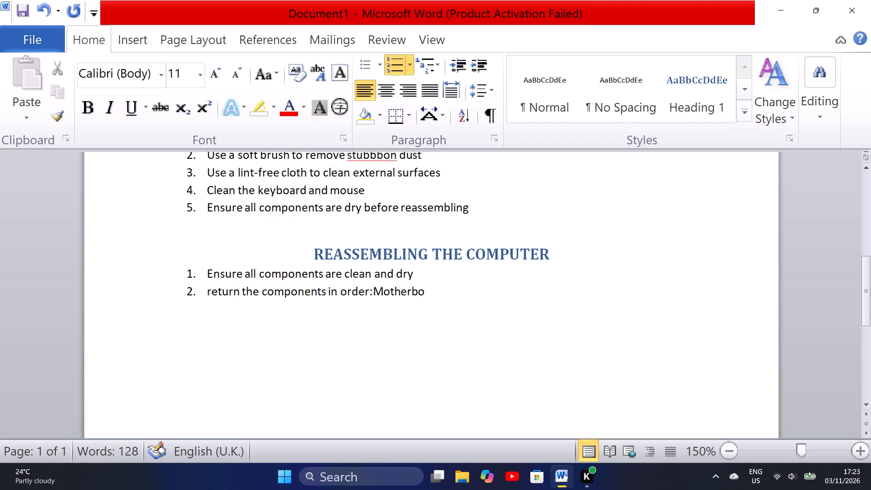
{"action": "type", "text": "ard"}
{"action": "key", "text": "comma"}
{"action": "key", "text": "BackSpace"}
Insert a space between the colon and "Motherboard" in item 2, and return the cursor to the end of the line.
{"action": "key", "text": "Down"}
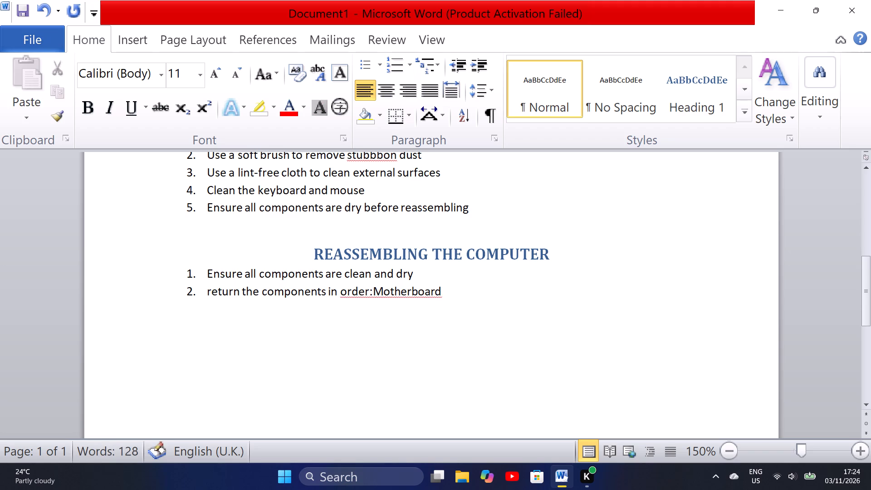
{"action": "key", "text": "Right"}
{"action": "key", "text": "Right"}
{"action": "key", "text": "Right"}
{"action": "key", "text": "Right"}
{"action": "key", "text": "Up"}
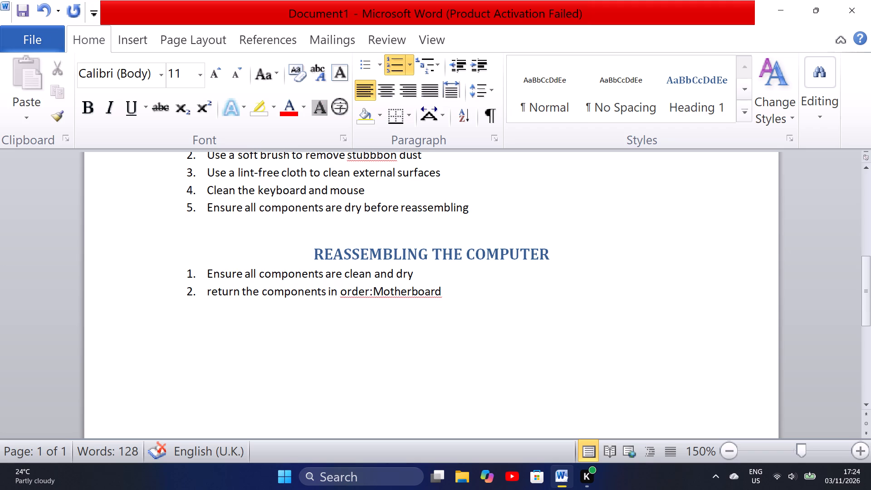
{"action": "key", "text": "Right"}
{"action": "key", "text": "Right"}
{"action": "key", "text": "Right"}
{"action": "key", "text": "Right"}
{"action": "key", "text": "Right"}
{"action": "key", "text": "Right"}
{"action": "key", "text": "Right"}
{"action": "key", "text": "Right"}
{"action": "key", "text": "Right"}
{"action": "key", "text": "Right"}
{"action": "key", "text": "Right"}
{"action": "key", "text": "Right"}
{"action": "key", "text": "Right"}
{"action": "key", "text": "Right"}
{"action": "key", "text": "Right"}
{"action": "key", "text": "Right"}
{"action": "key", "text": "Right"}
{"action": "key", "text": "Right"}
{"action": "key", "text": "Right"}
{"action": "key", "text": "Right"}
{"action": "key", "text": "Right"}
{"action": "key", "text": "Right"}
{"action": "key", "text": "Left"}
{"action": "key", "text": "Left"}
{"action": "key", "text": "Left"}
{"action": "key", "text": "Left"}
{"action": "key", "text": "Left"}
{"action": "key", "text": "Left"}
{"action": "key", "text": "space"}
{"action": "key", "text": "Right"}
{"action": "key", "text": "Right"}
{"action": "key", "text": "Right"}
{"action": "key", "text": "Right"}
{"action": "key", "text": "Right"}
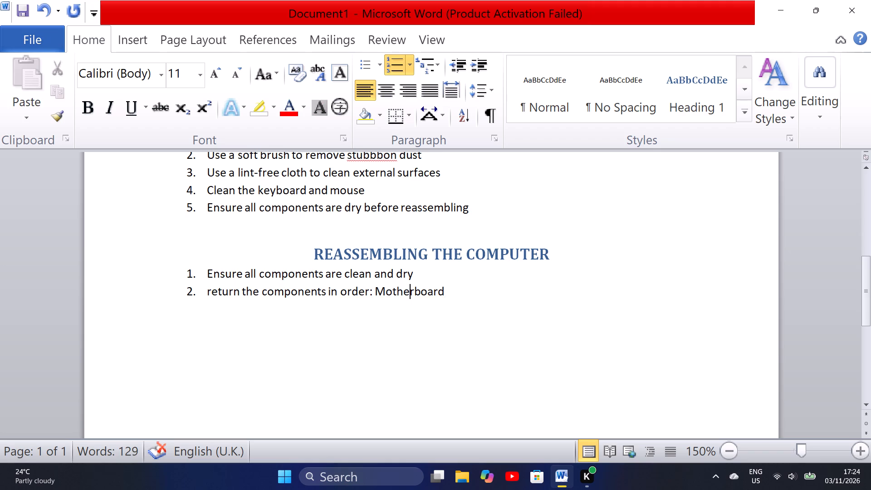
{"action": "key", "text": "Right"}
{"action": "key", "text": "Right"}
{"action": "key", "text": "Right"}
{"action": "key", "text": "Right"}
{"action": "key", "text": "Right"}
{"action": "key", "text": "Right"}
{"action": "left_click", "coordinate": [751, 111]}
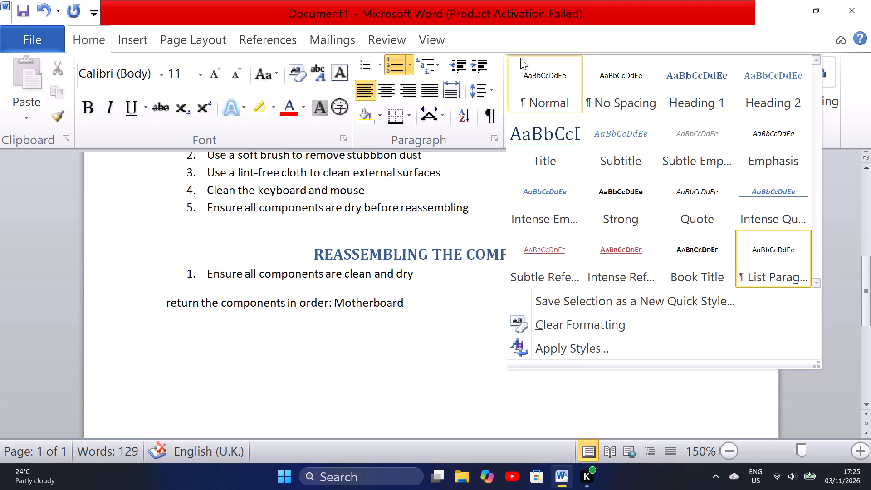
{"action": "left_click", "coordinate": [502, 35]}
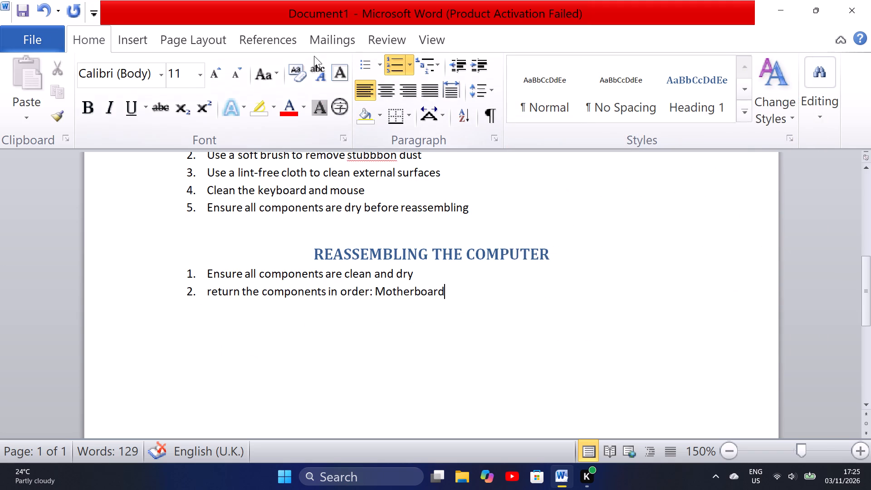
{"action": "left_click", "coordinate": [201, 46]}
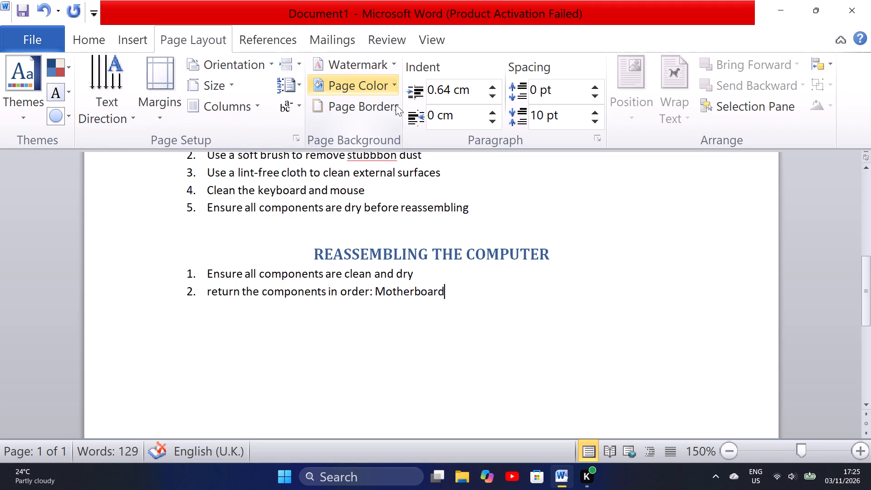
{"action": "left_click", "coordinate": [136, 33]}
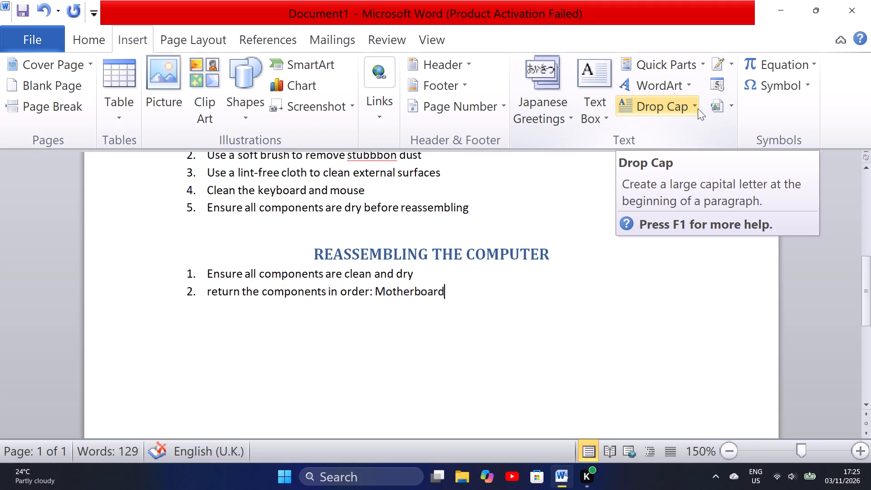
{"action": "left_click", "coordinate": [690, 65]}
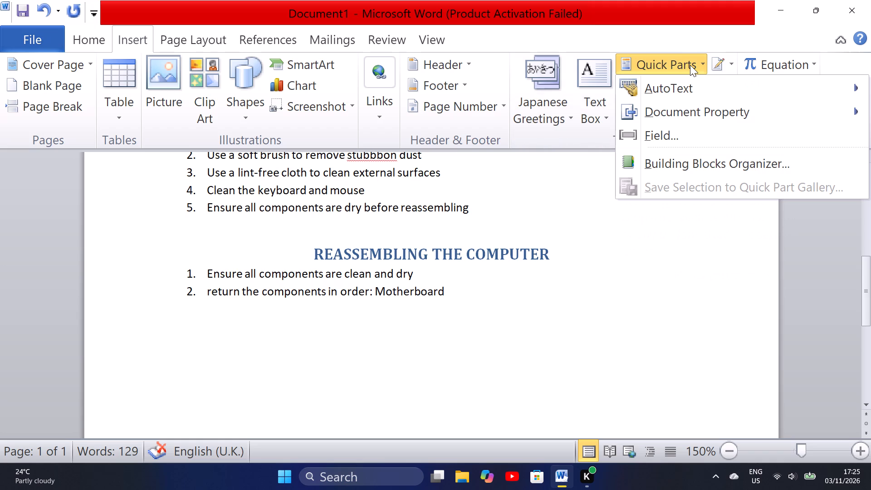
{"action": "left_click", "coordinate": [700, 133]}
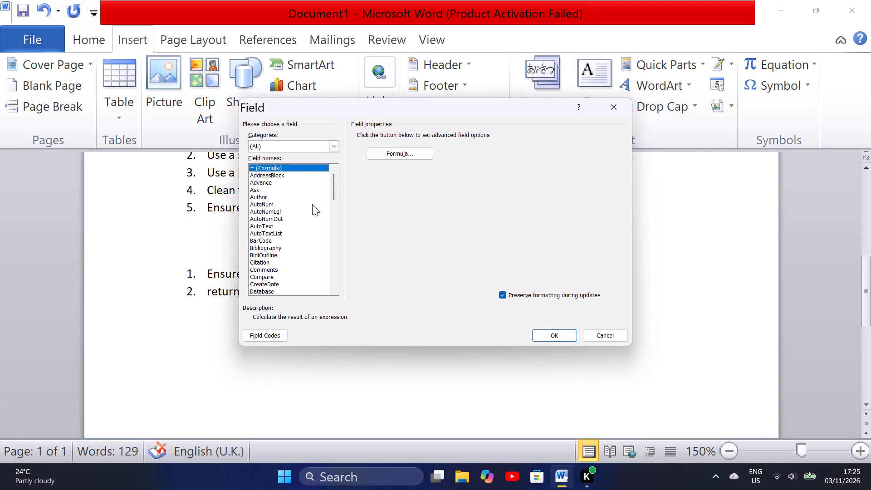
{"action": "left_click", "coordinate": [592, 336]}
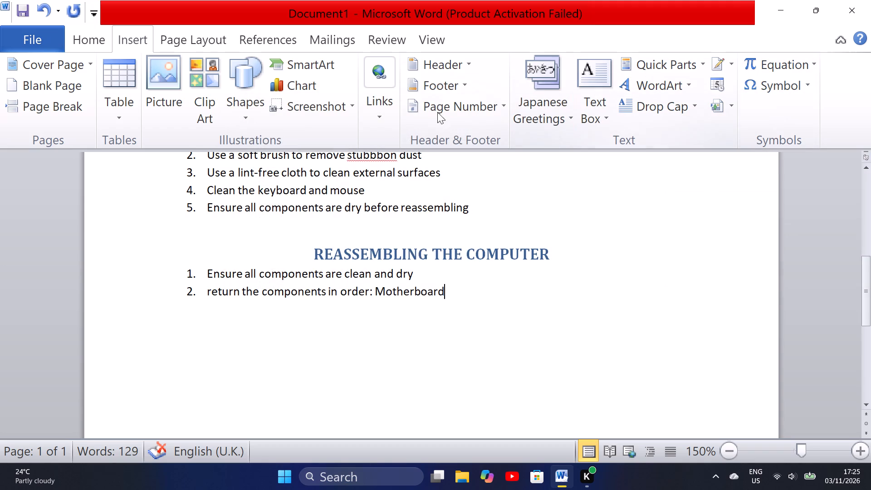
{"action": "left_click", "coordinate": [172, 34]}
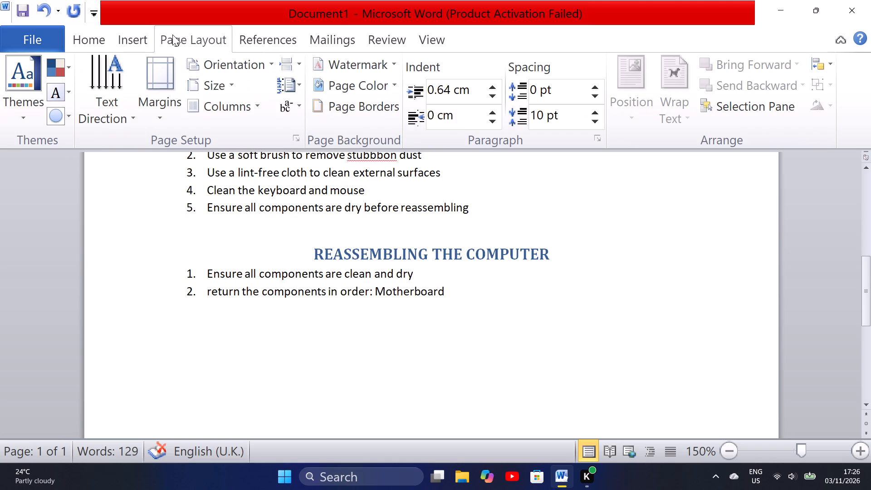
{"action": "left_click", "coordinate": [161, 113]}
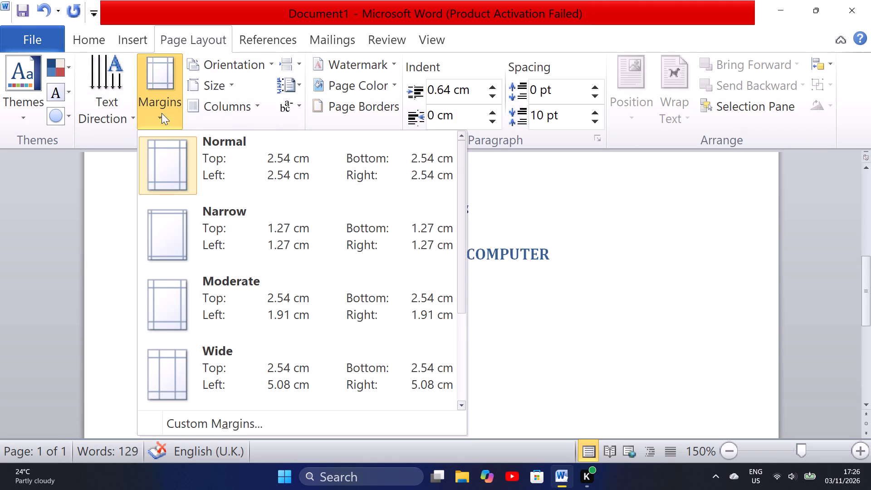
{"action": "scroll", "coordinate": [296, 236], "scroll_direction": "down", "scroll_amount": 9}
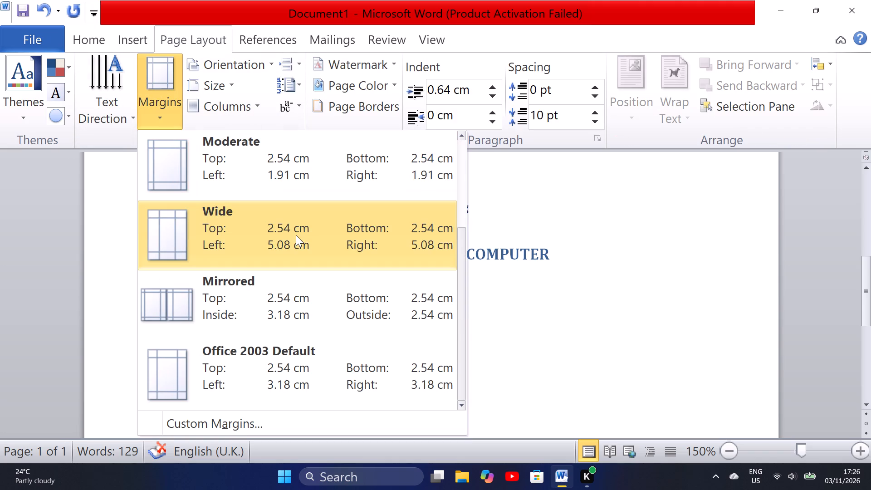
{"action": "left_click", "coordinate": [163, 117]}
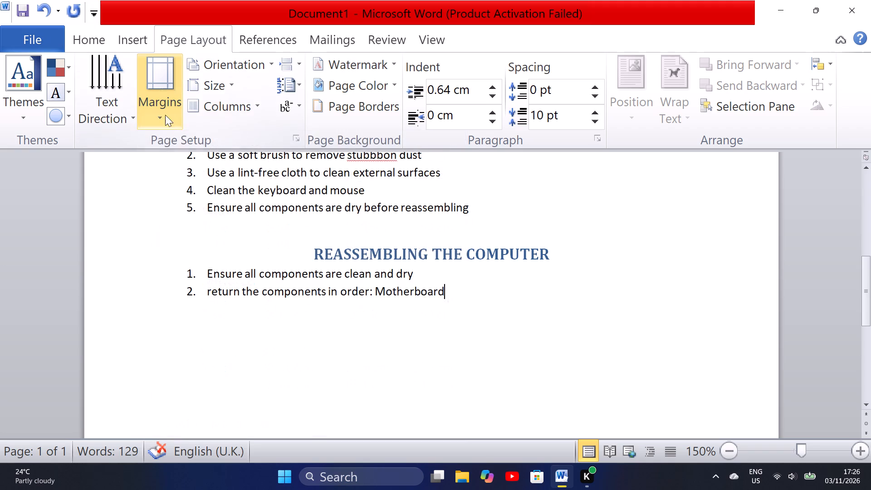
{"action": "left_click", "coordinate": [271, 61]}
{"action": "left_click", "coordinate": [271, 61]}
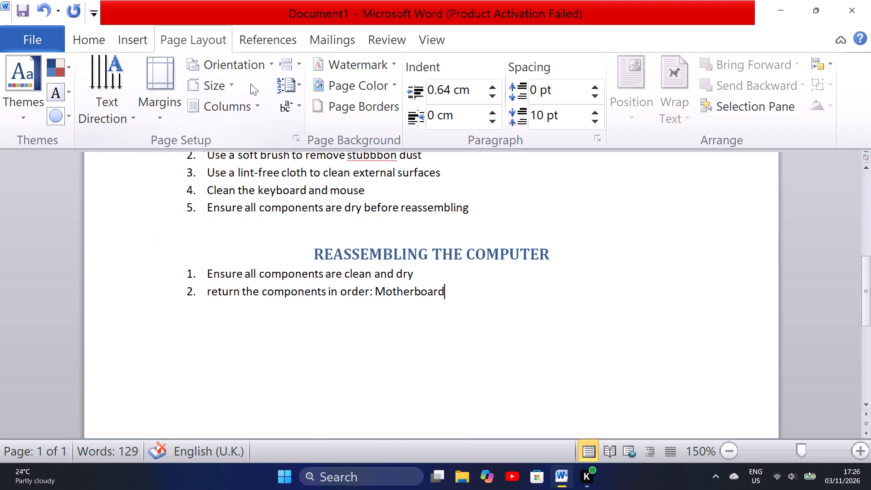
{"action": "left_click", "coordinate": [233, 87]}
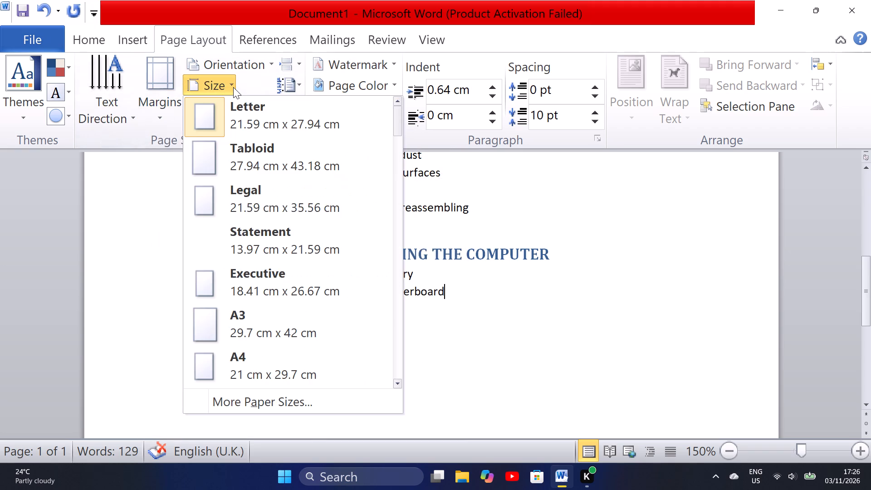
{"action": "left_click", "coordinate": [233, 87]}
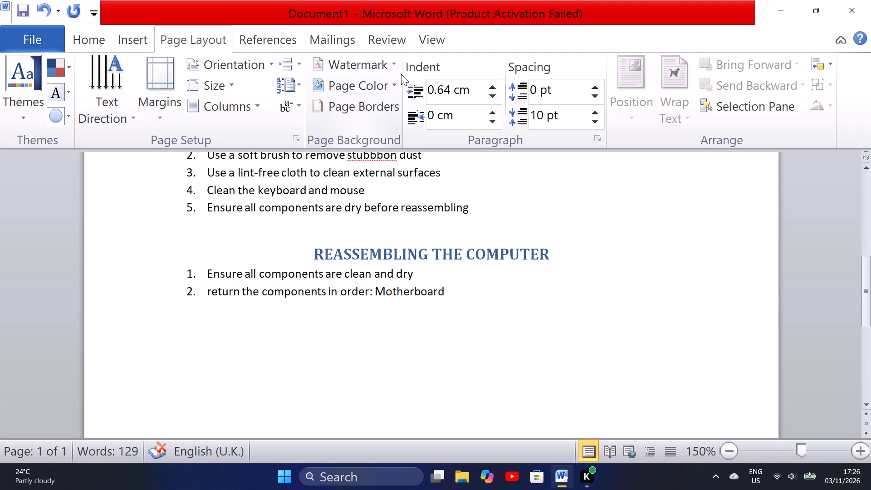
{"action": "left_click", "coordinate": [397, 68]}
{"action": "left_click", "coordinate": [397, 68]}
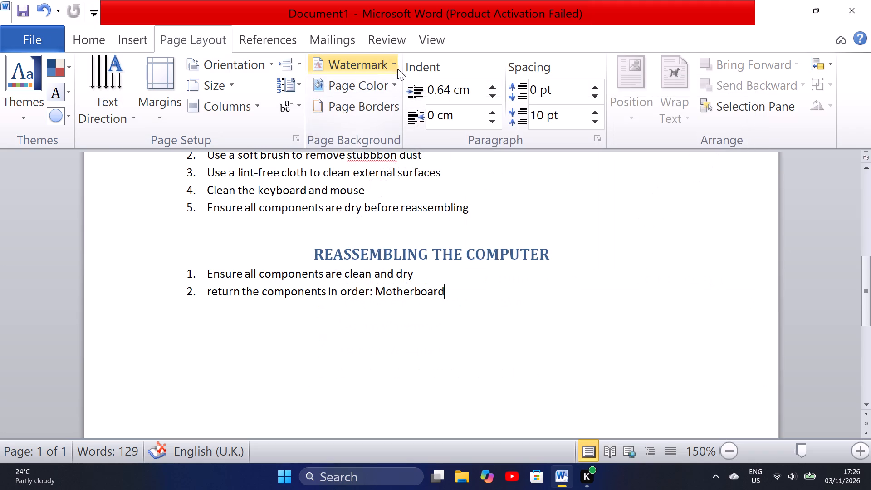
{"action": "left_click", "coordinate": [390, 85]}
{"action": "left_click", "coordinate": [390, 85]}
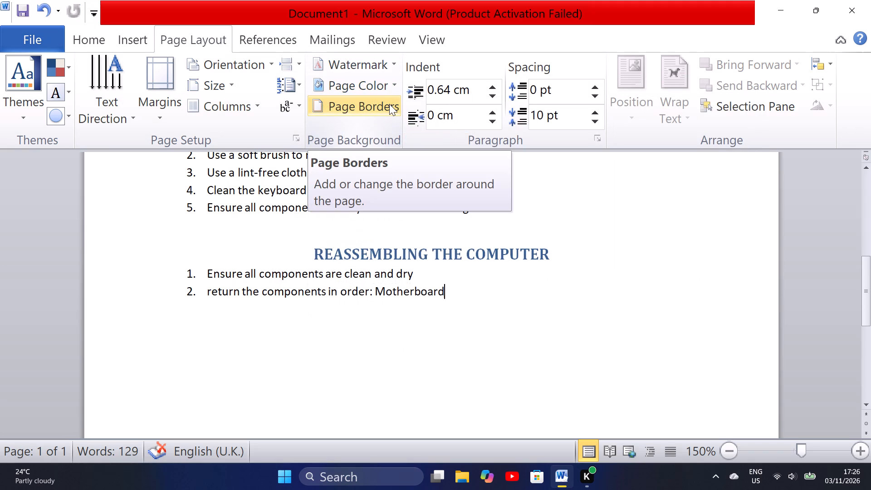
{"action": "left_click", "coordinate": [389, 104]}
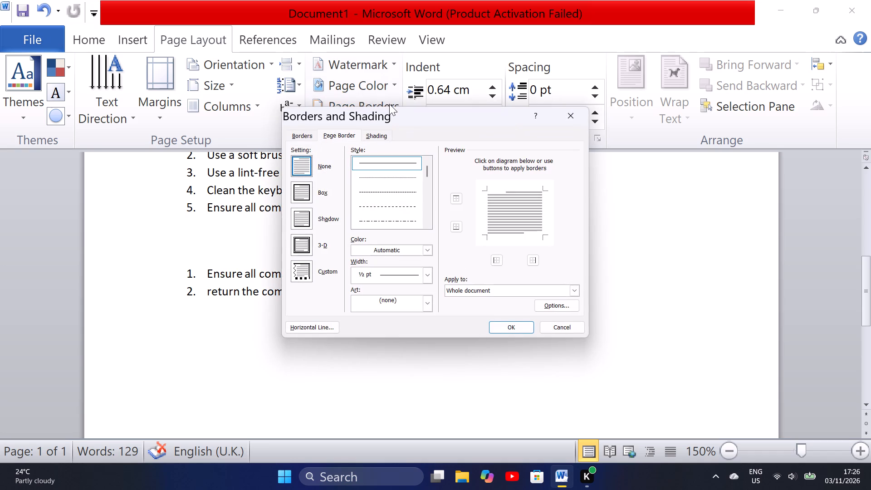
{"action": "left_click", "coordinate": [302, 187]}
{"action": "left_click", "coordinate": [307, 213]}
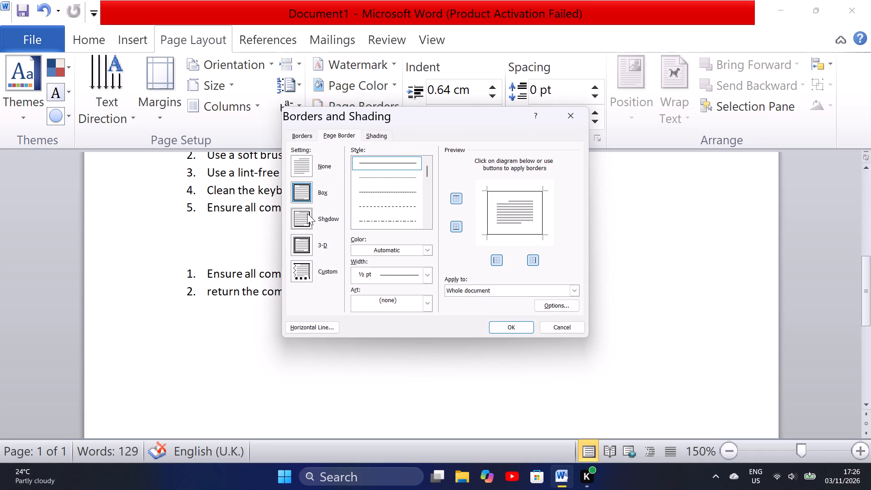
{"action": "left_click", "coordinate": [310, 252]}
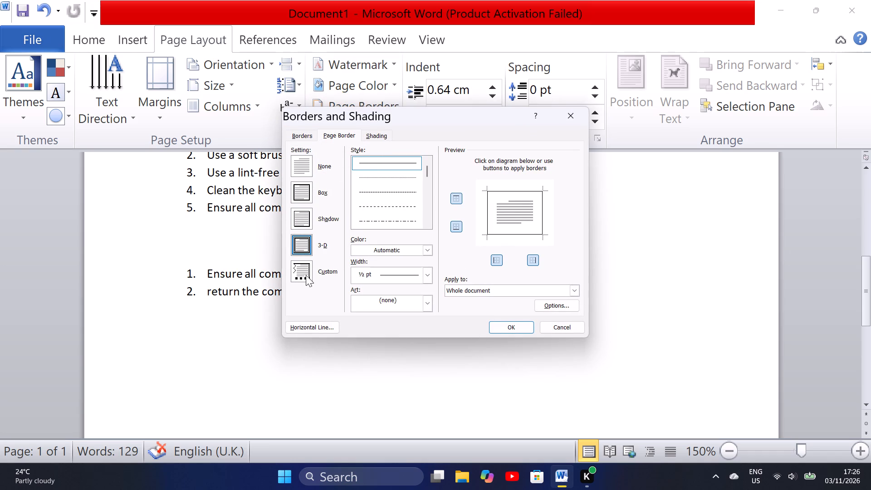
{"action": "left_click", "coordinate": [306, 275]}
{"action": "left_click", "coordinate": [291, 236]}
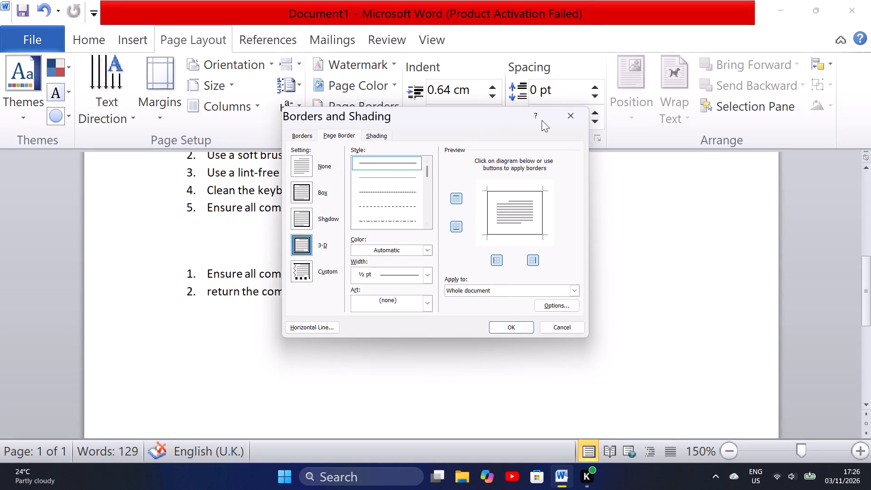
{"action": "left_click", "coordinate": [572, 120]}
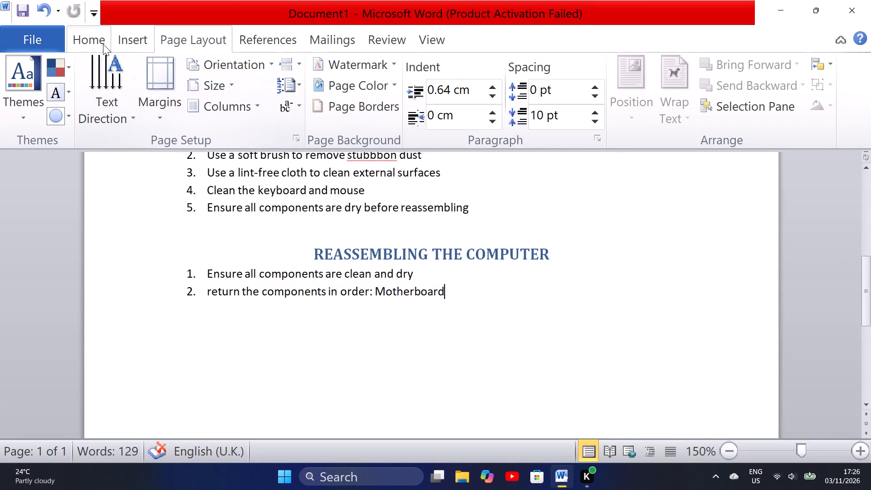
Insert a page break after "Motherboard" at the end of item 2 in the Reassembling the Computer list.
{"action": "left_click", "coordinate": [145, 44]}
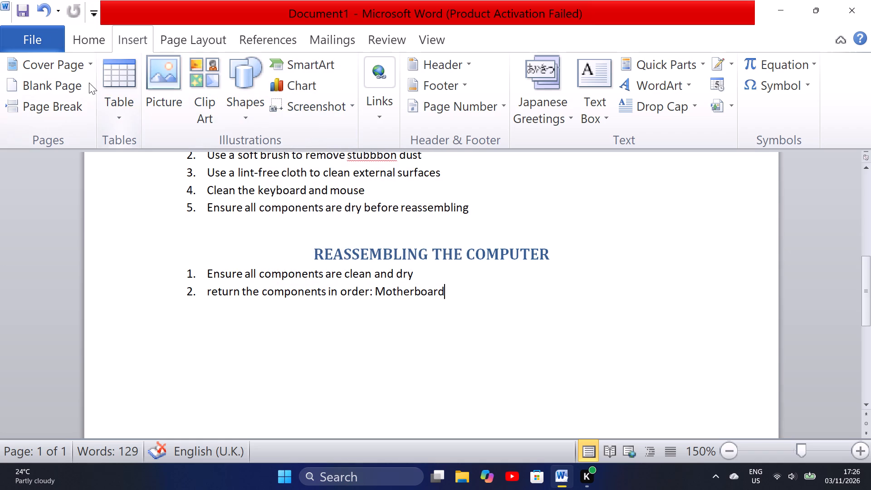
{"action": "left_click", "coordinate": [75, 105]}
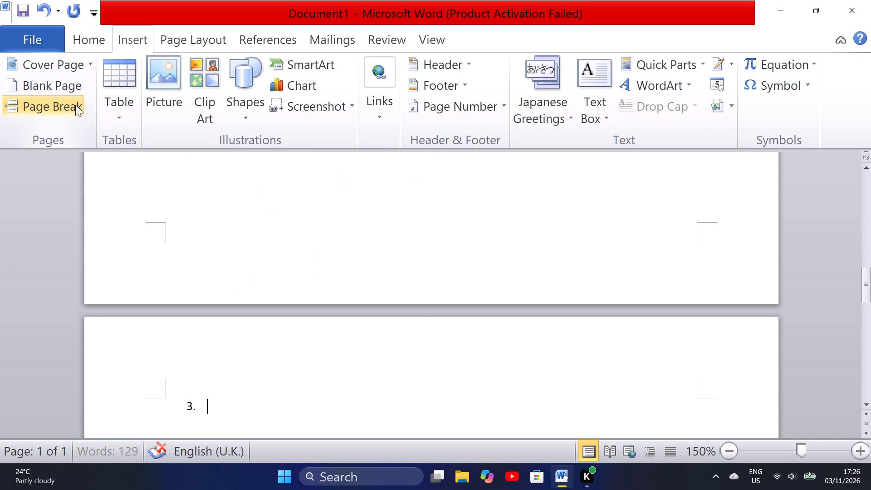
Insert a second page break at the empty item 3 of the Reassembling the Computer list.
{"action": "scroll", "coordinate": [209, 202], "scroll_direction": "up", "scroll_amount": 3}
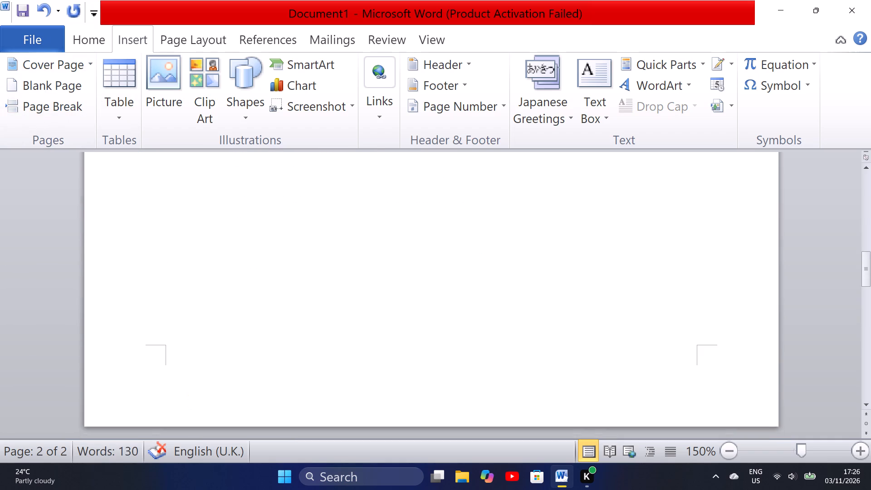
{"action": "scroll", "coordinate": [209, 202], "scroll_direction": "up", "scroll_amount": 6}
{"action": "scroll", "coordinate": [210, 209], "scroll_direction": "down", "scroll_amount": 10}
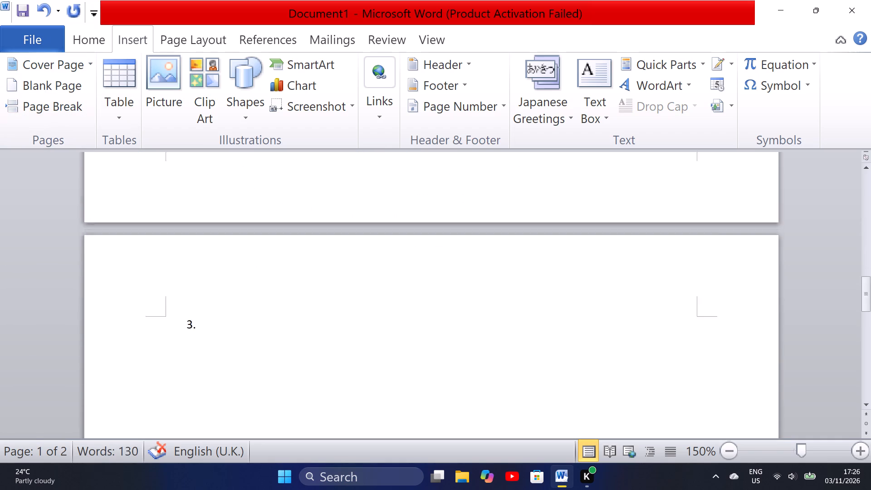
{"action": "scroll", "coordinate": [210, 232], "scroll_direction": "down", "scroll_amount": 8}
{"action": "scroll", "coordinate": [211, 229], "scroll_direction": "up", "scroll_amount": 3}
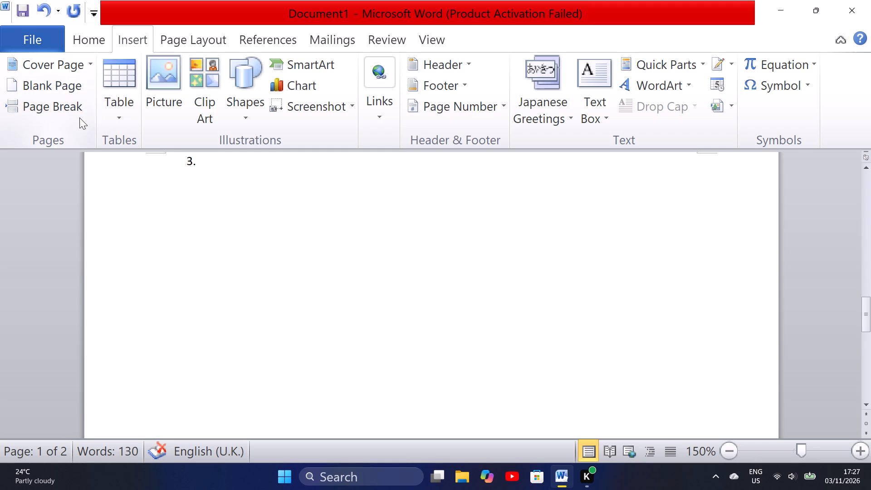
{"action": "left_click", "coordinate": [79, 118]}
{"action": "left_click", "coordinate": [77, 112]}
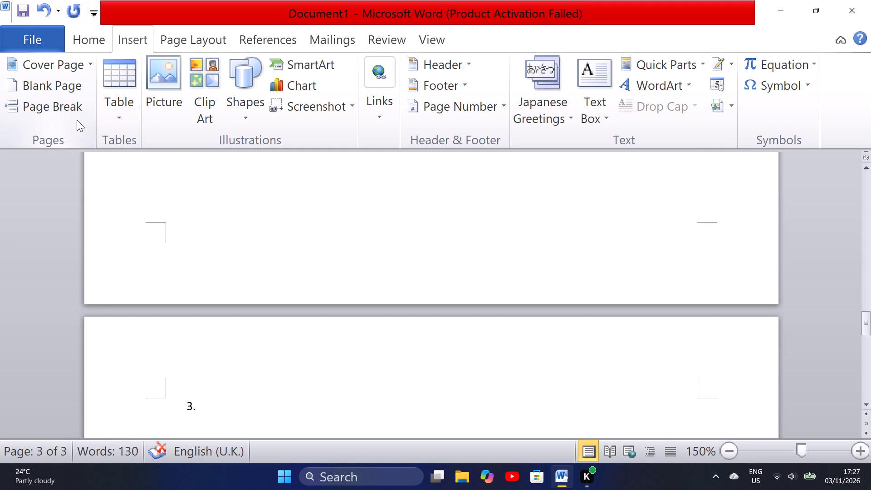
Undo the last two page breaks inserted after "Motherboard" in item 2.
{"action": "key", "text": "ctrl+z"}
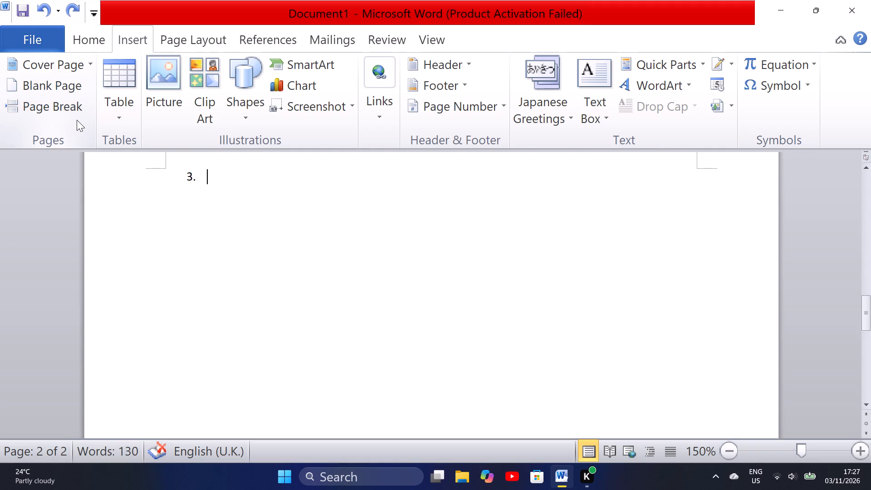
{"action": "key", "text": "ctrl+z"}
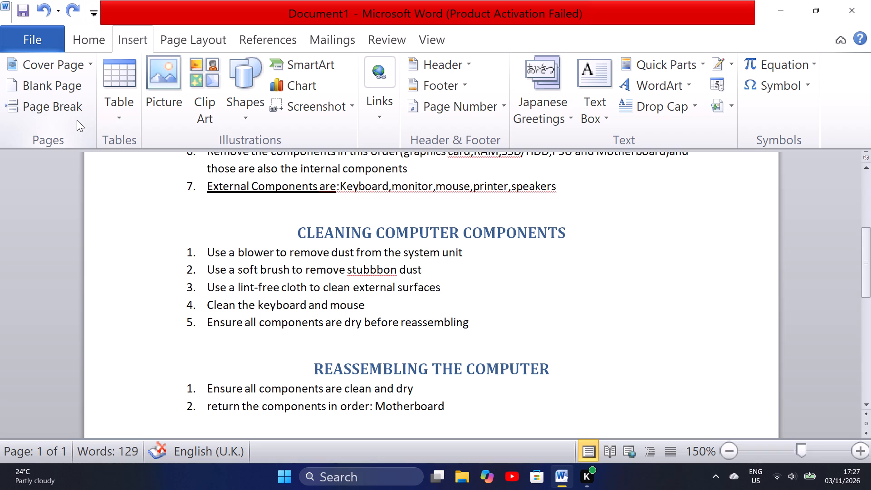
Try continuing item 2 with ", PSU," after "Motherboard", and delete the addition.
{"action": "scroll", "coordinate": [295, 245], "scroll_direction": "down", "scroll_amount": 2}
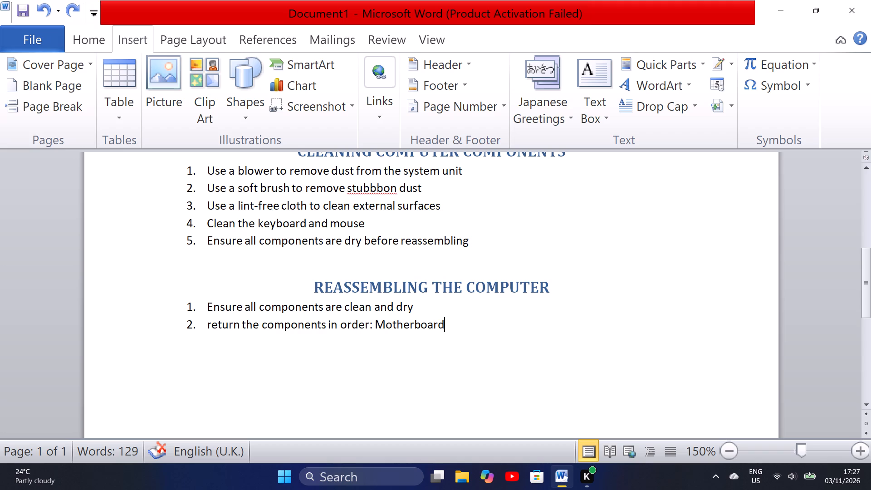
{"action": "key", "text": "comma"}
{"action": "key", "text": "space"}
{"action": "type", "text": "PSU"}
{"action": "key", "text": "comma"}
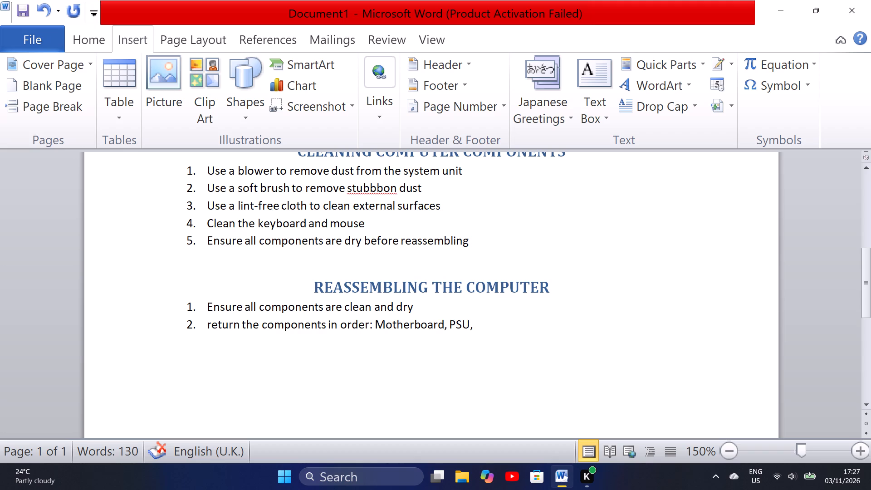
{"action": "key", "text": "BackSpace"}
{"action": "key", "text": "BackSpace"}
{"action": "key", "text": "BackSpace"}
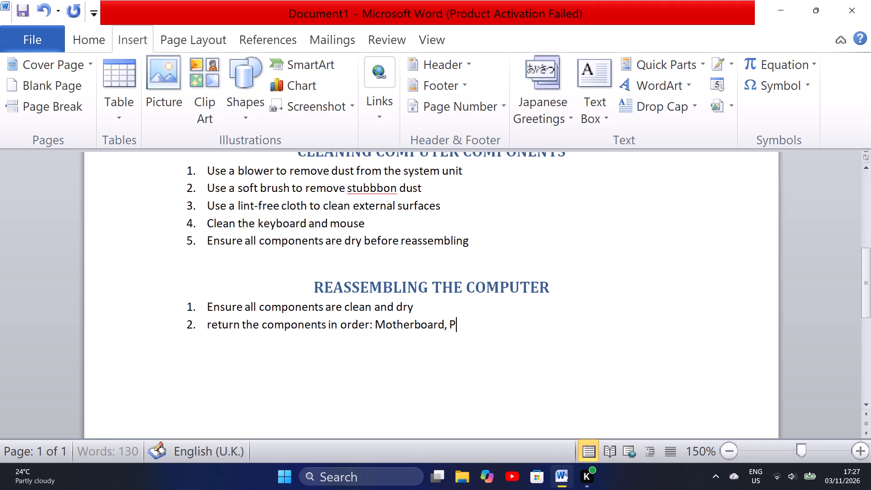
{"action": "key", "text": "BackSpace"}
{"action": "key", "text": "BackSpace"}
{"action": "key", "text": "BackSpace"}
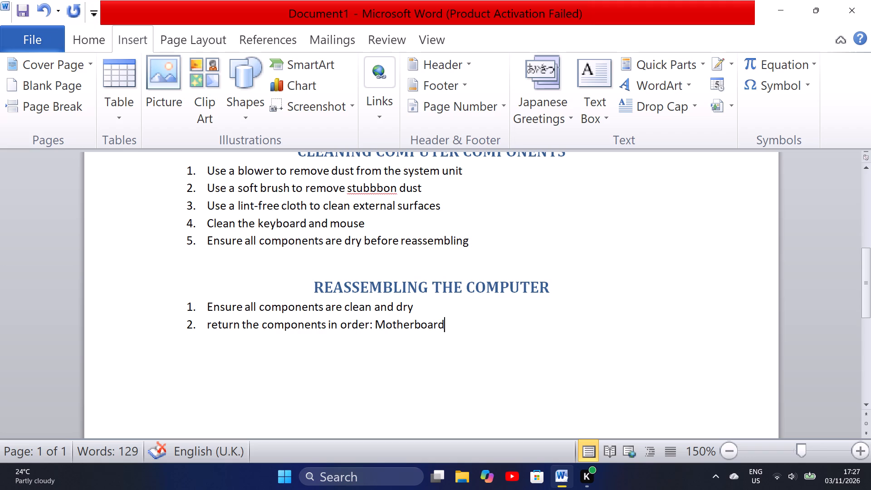
Append ">PSU>SSD/HDD" after "Motherboard" in item 2 of the Reassembling the Computer list.
{"action": "key", "text": "shift+greater"}
{"action": "key", "text": "p"}
{"action": "type", "text": "SU"}
{"action": "key", "text": "shift+greater"}
{"action": "type", "text": "SSD"}
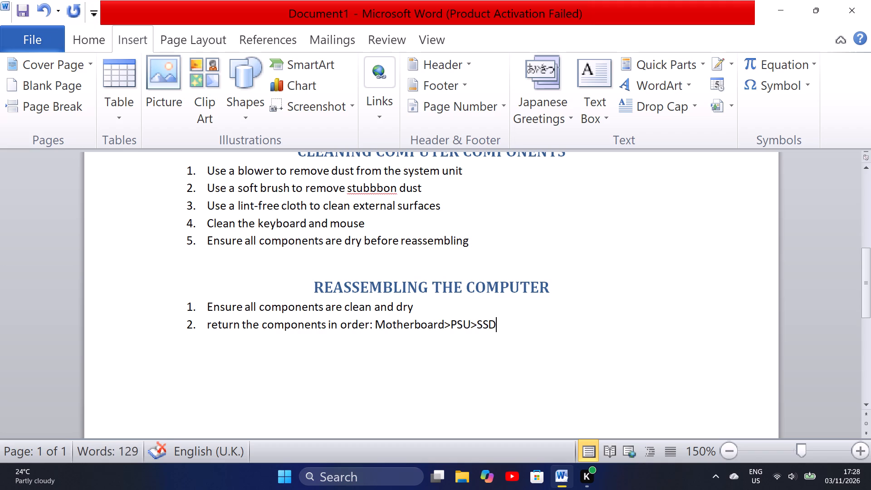
{"action": "key", "text": "slash"}
{"action": "type", "text": "HDD"}
Continue the component order in item 2 with ">RAM>GraphicsCard".
{"action": "key", "text": "shift+greater"}
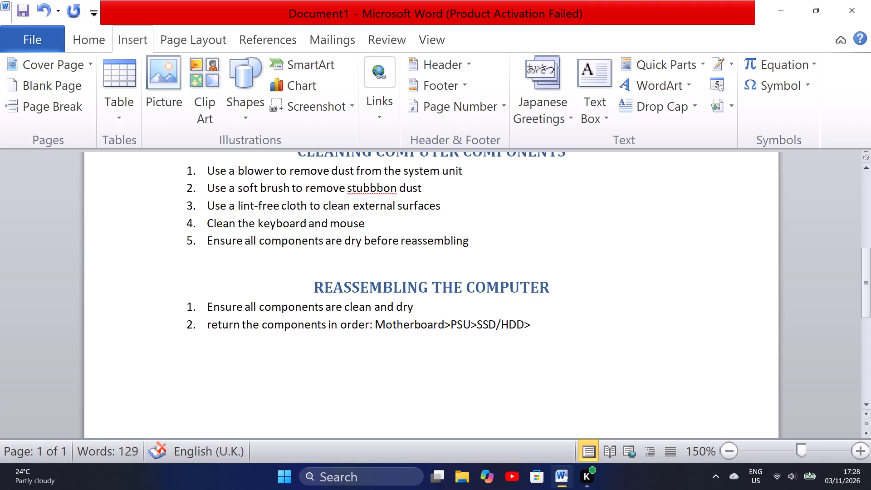
{"action": "type", "text": "RA"}
{"action": "key", "text": "m"}
{"action": "key", "text": "shift+greater"}
{"action": "key", "text": "e"}
{"action": "key", "text": "BackSpace"}
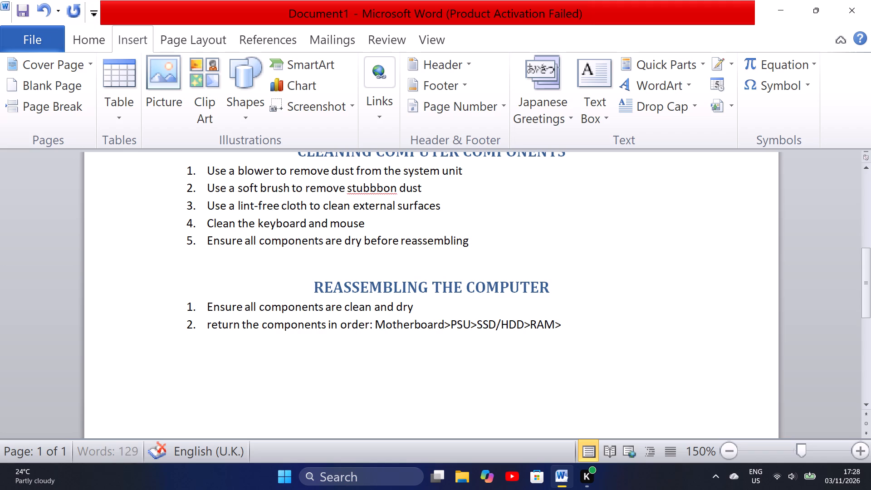
{"action": "key", "text": "g"}
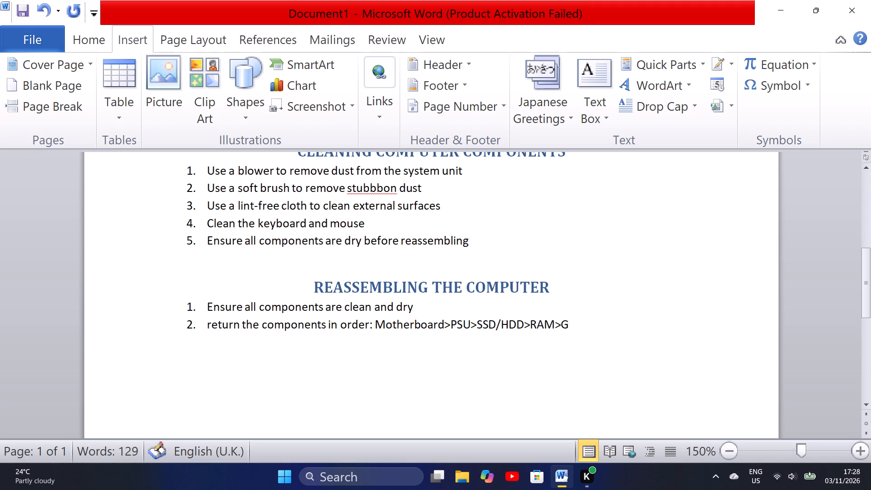
{"action": "type", "text": "raphics"}
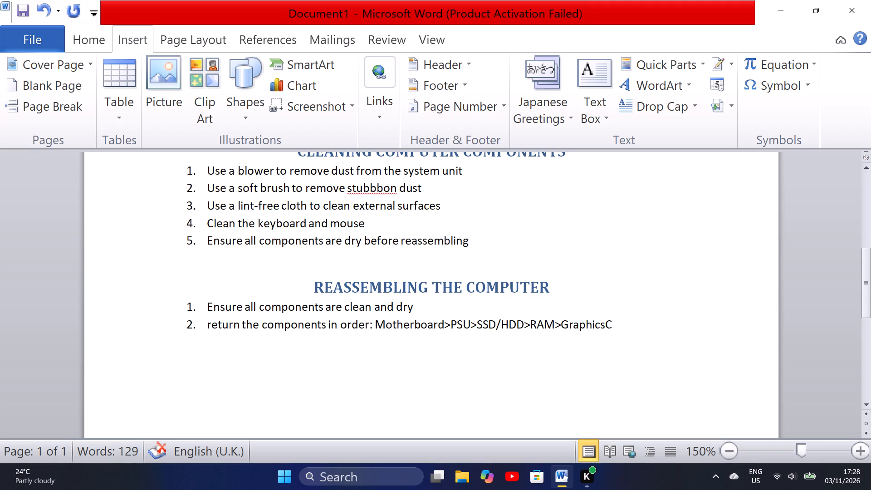
{"action": "type", "text": "ard"}
Append ">connect internal cables" after "GraphicsCard" in item 2.
{"action": "key", "text": "shift+greater"}
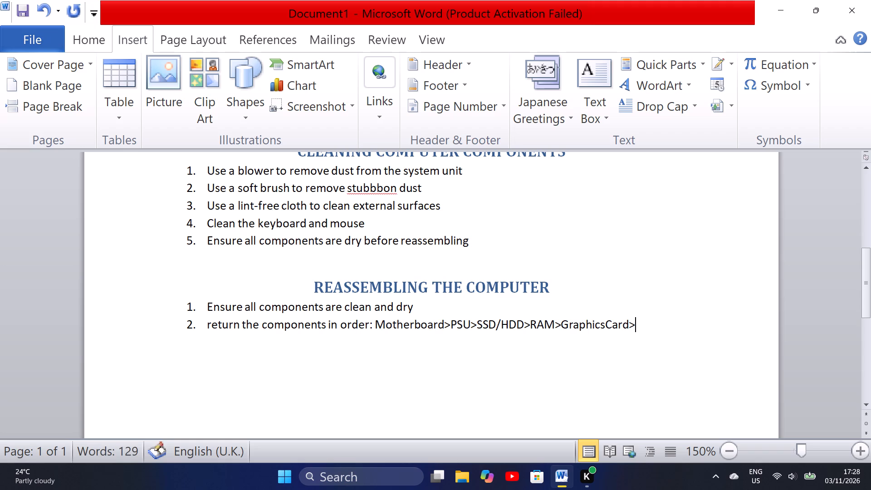
{"action": "type", "text": "connect"}
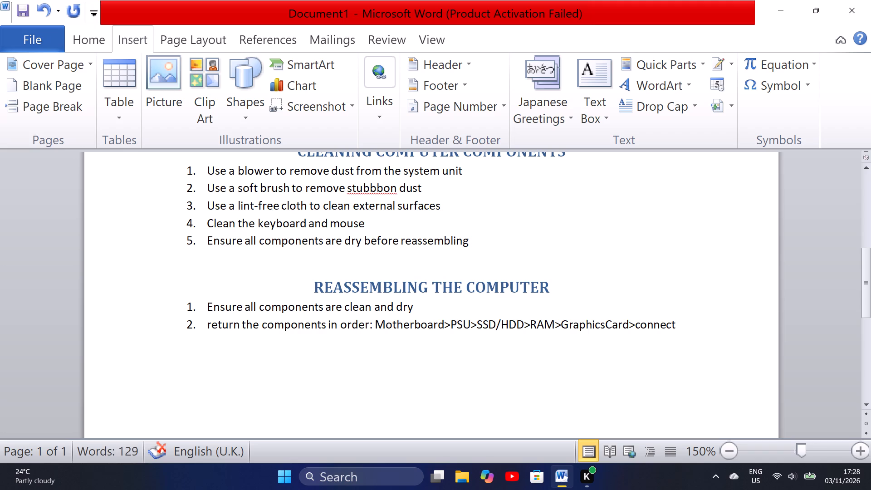
{"action": "key", "text": "space"}
{"action": "type", "text": "internal"}
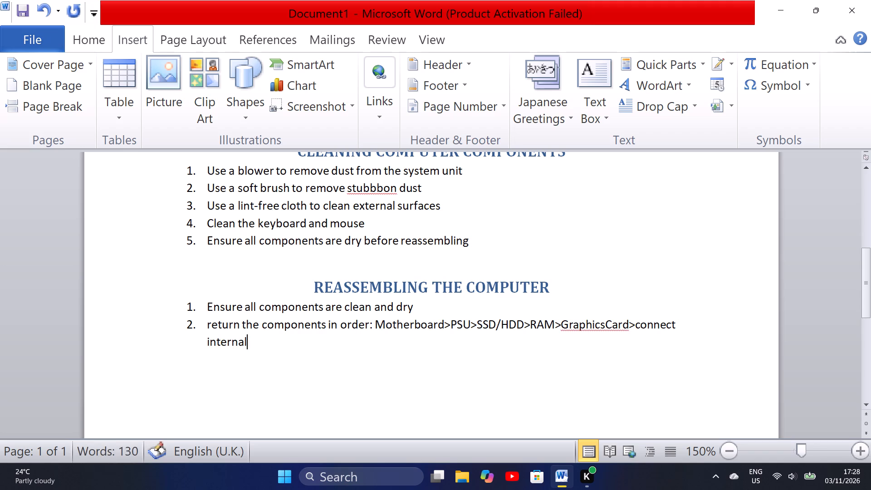
{"action": "key", "text": "space"}
{"action": "type", "text": "cables"}
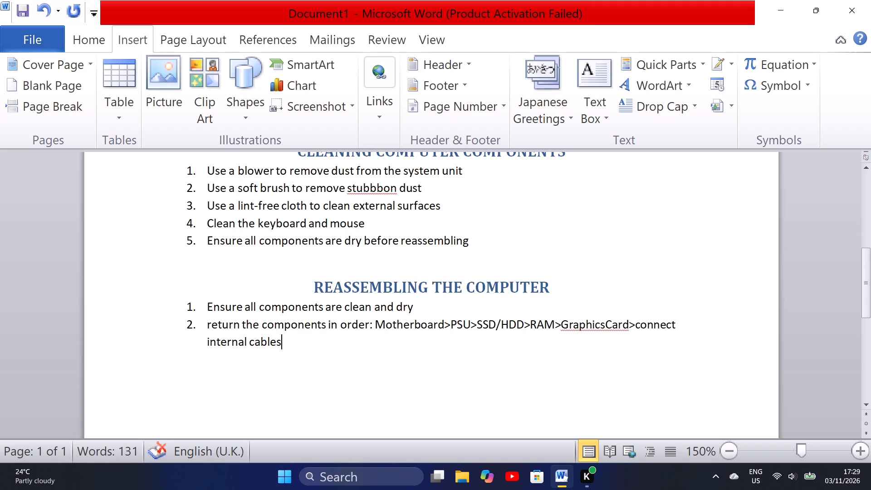
Append ">close the computer case" to the end of item 2, without a full stop.
{"action": "key", "text": "shift+greater"}
{"action": "type", "text": "close"}
{"action": "key", "text": "space"}
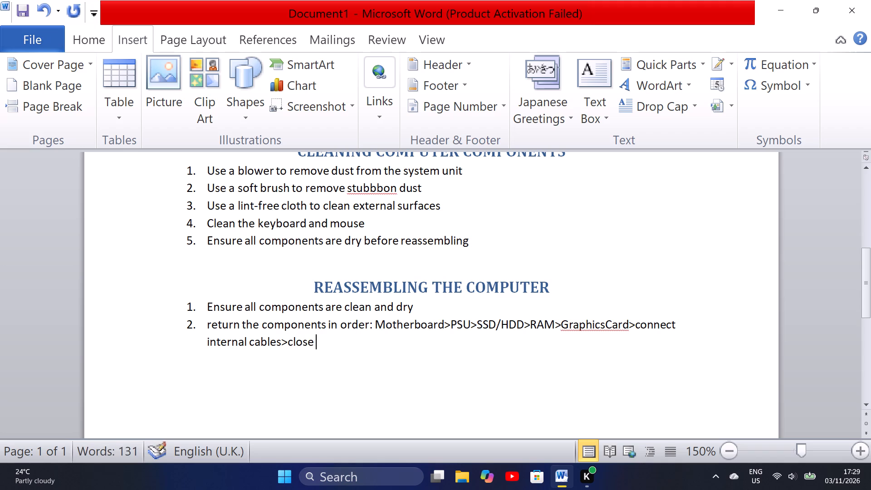
{"action": "type", "text": "the"}
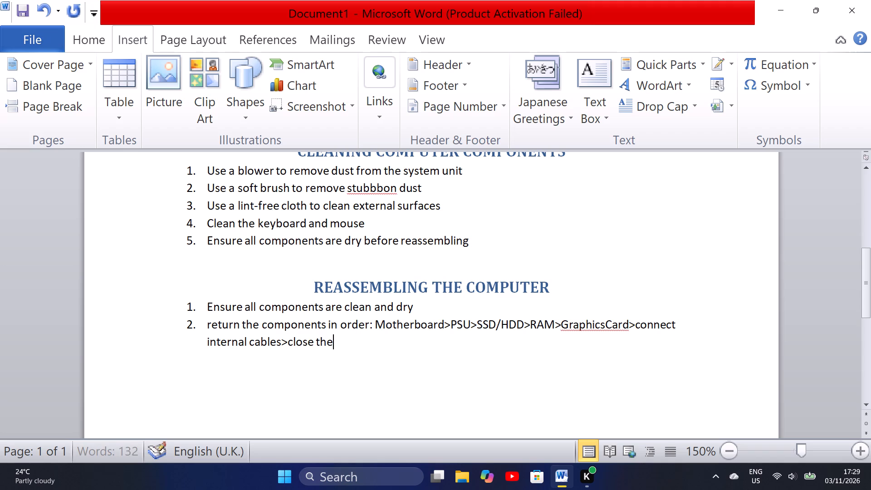
{"action": "key", "text": "space"}
{"action": "type", "text": "computer case"}
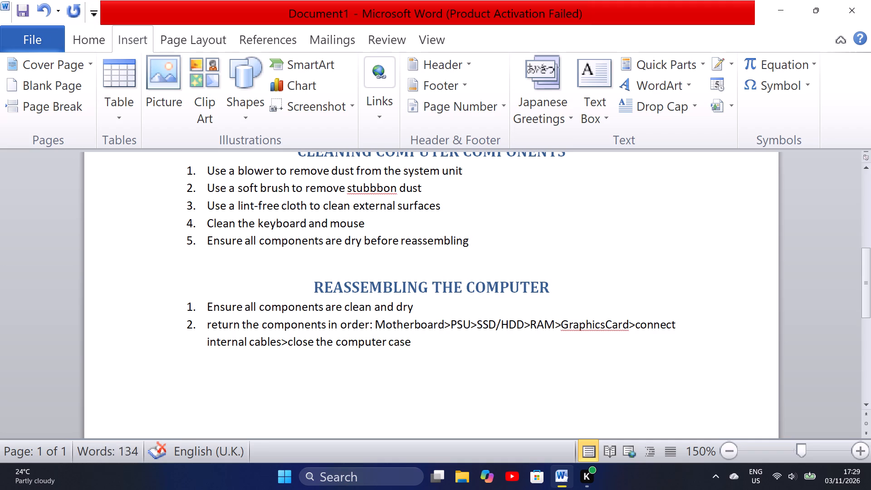
{"action": "key", "text": "period"}
{"action": "key", "text": "BackSpace"}
Append ">plug power cable and external cables" to the end of item 2 in the Reassembling the Computer list.
{"action": "key", "text": "shift+greater"}
{"action": "type", "text": "plug power cable and inter"}
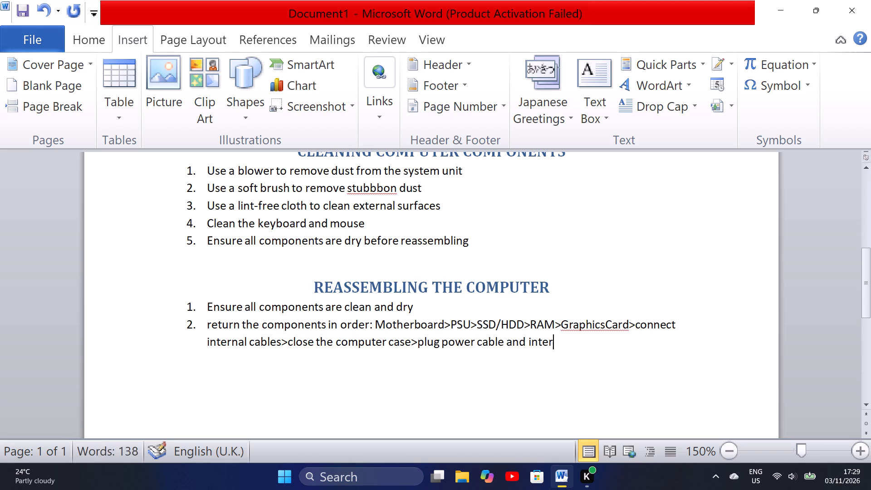
{"action": "type", "text": "nal"}
{"action": "key", "text": "space"}
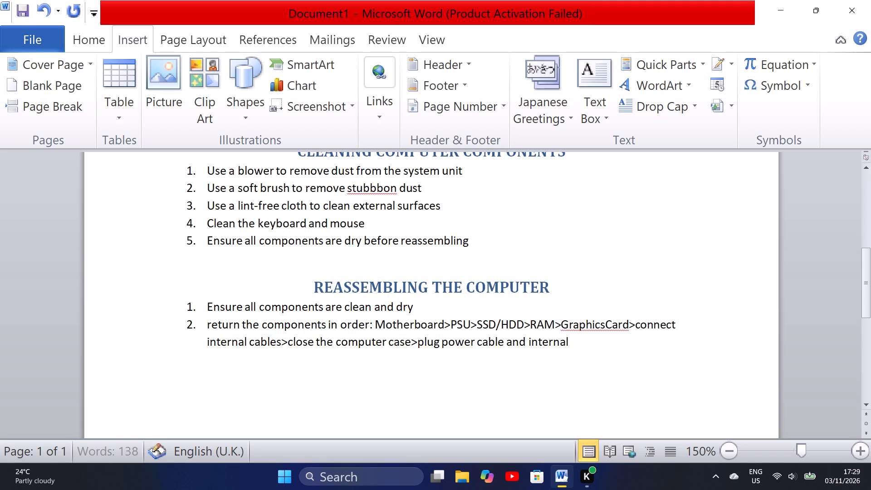
{"action": "key", "text": "BackSpace"}
{"action": "key", "text": "BackSpace"}
{"action": "key", "text": "BackSpace"}
{"action": "key", "text": "BackSpace"}
{"action": "key", "text": "BackSpace"}
{"action": "key", "text": "BackSpace"}
{"action": "key", "text": "BackSpace"}
{"action": "key", "text": "BackSpace"}
{"action": "key", "text": "BackSpace"}
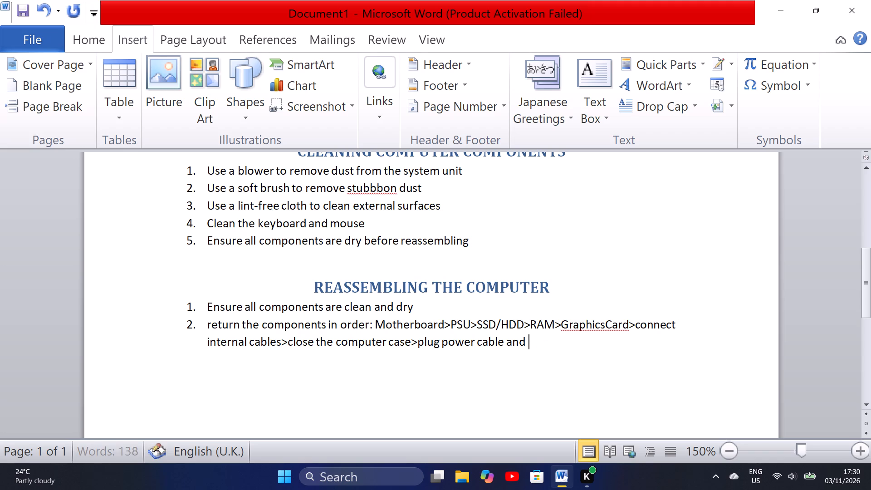
{"action": "type", "text": "external cables"}
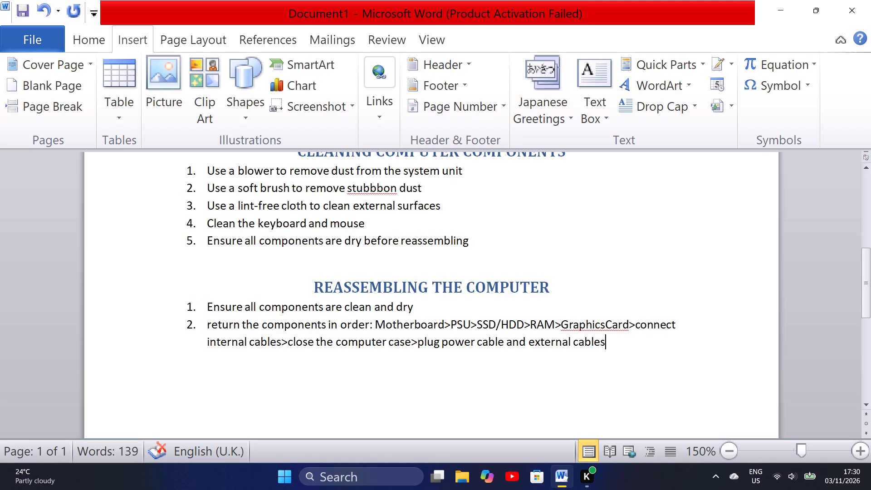
End the numbered list after item 2 and leave an empty line beneath it.
{"action": "scroll", "coordinate": [362, 275], "scroll_direction": "up", "scroll_amount": 9}
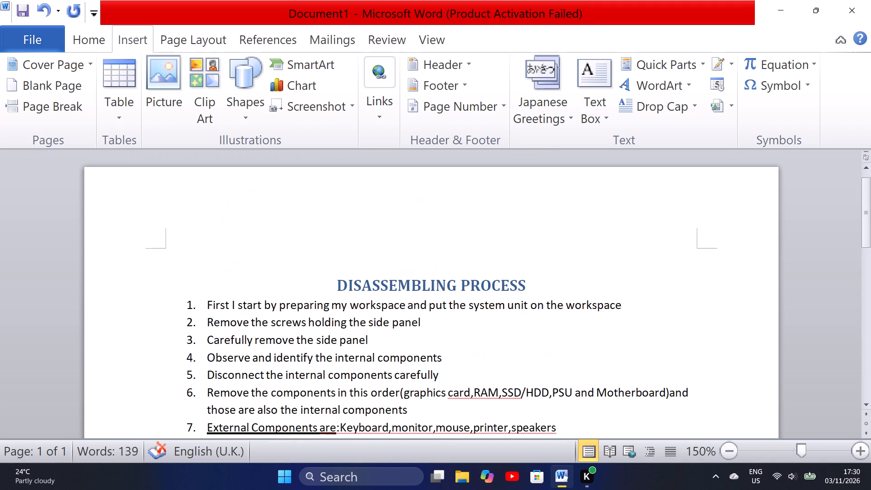
{"action": "scroll", "coordinate": [362, 275], "scroll_direction": "down", "scroll_amount": 2}
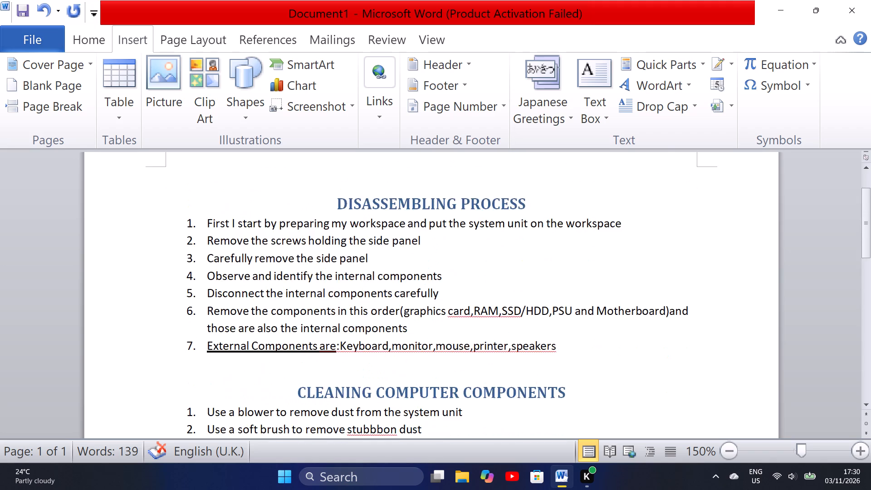
{"action": "scroll", "coordinate": [362, 275], "scroll_direction": "down", "scroll_amount": 7}
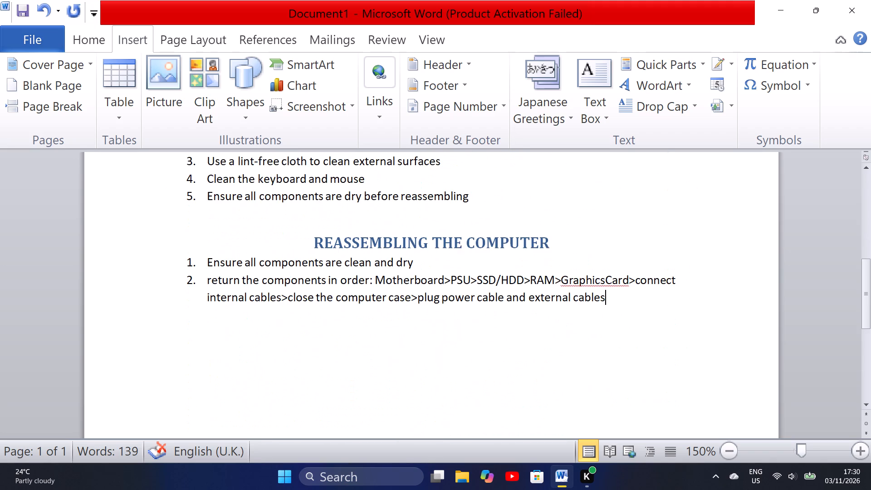
{"action": "key", "text": "Return"}
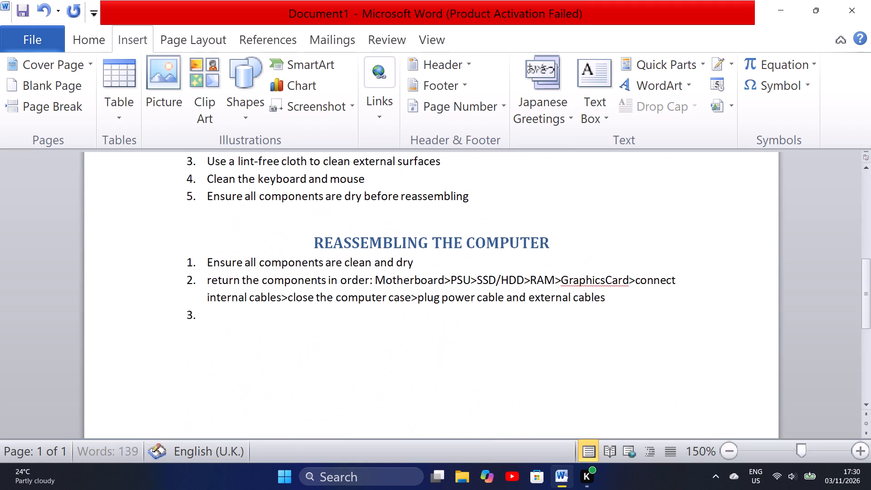
{"action": "key", "text": "BackSpace"}
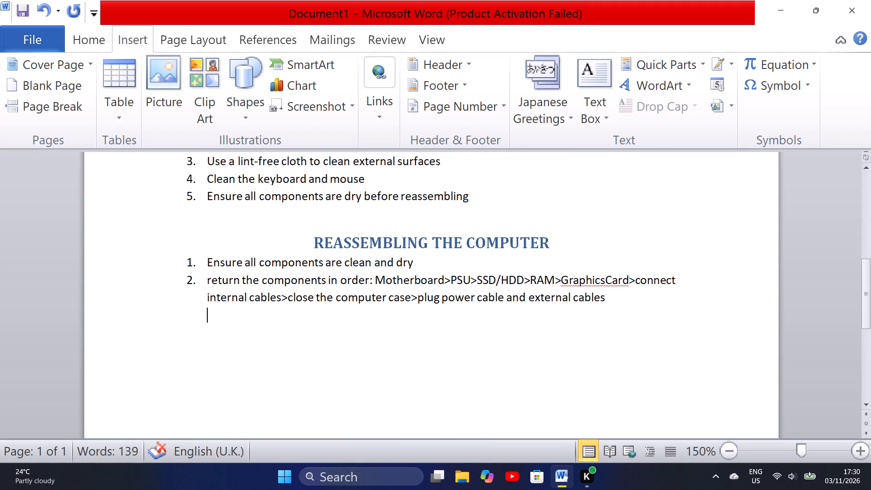
{"action": "key", "text": "Return"}
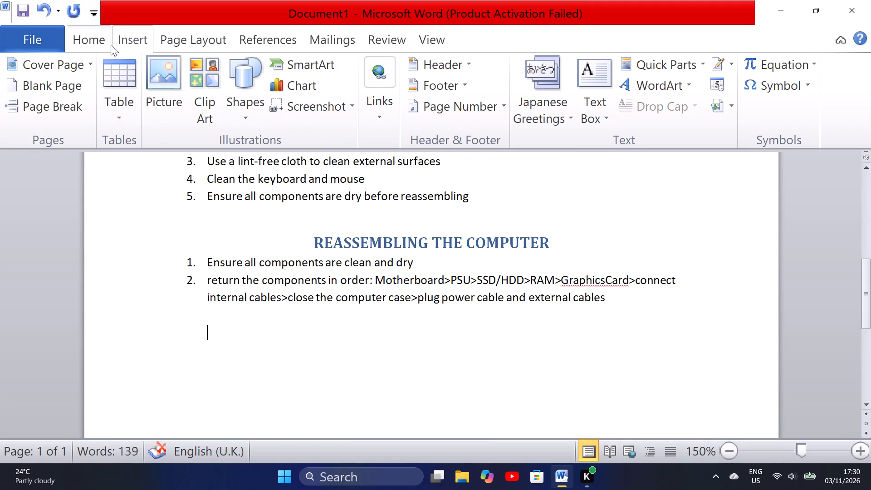
Add the centred section title "CONNECTING PERIPHERAL DEVICES" in Heading 1 style below the reassembly list.
{"action": "left_click", "coordinate": [108, 43]}
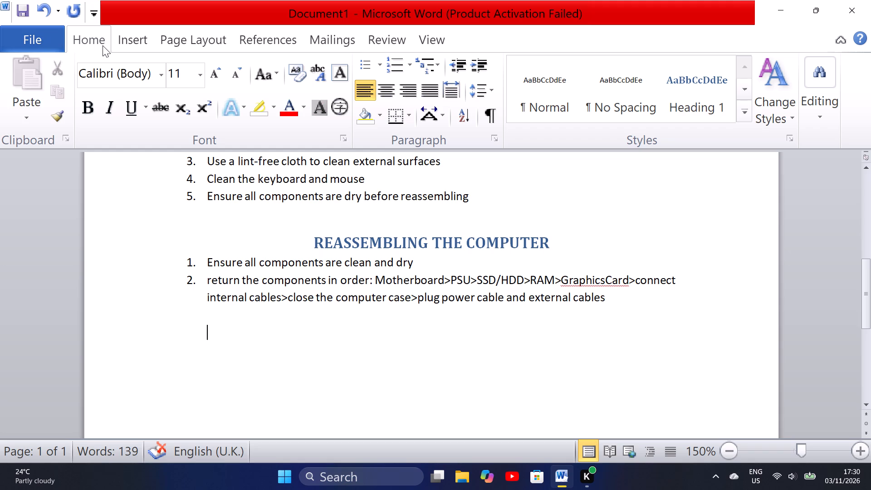
{"action": "left_click", "coordinate": [720, 111]}
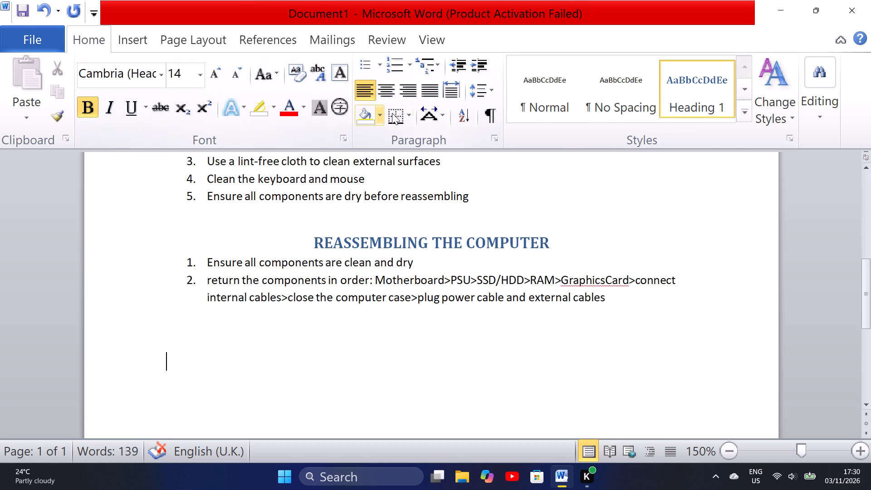
{"action": "left_click", "coordinate": [396, 96]}
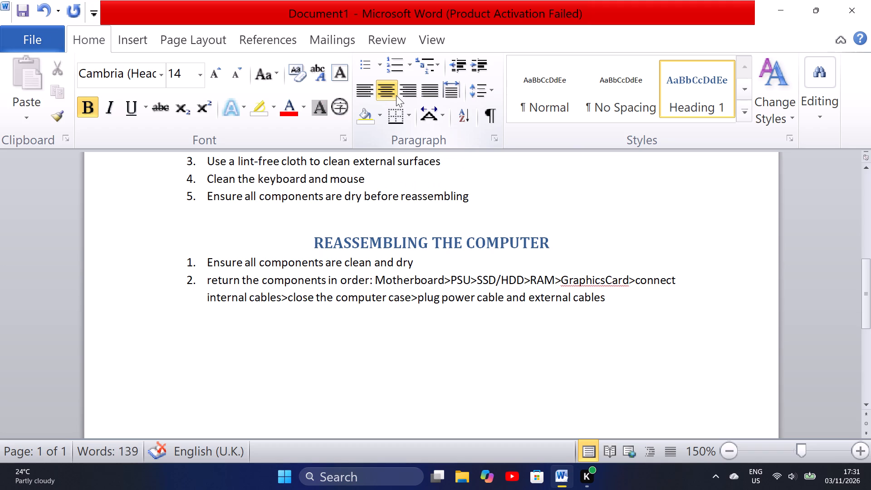
{"action": "type", "text": "CONNECTI"}
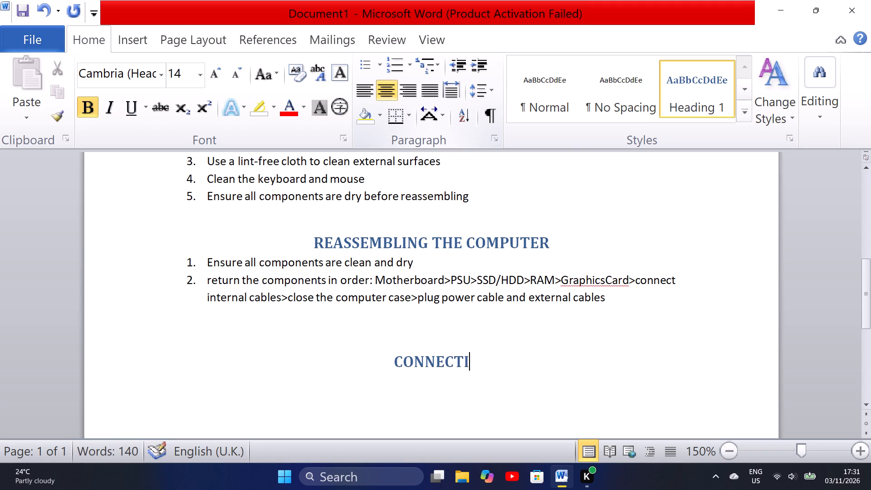
{"action": "type", "text": "NG"}
{"action": "key", "text": "space"}
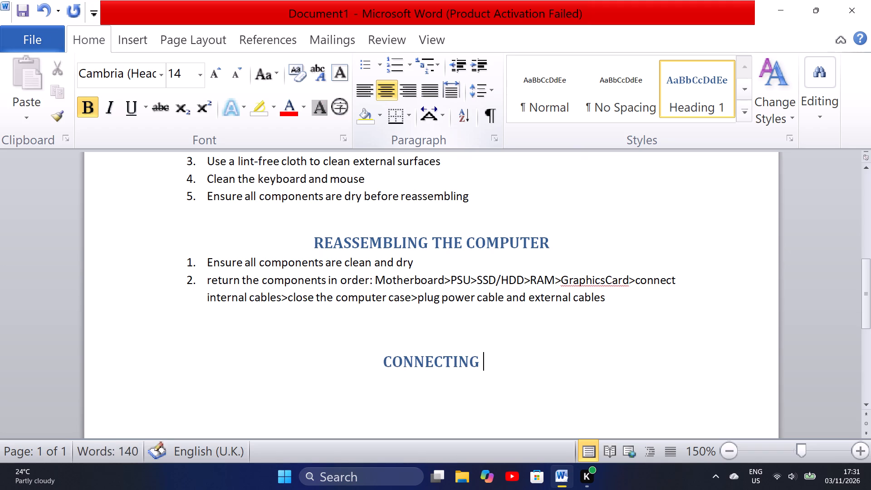
{"action": "type", "text": "PERIPHER"}
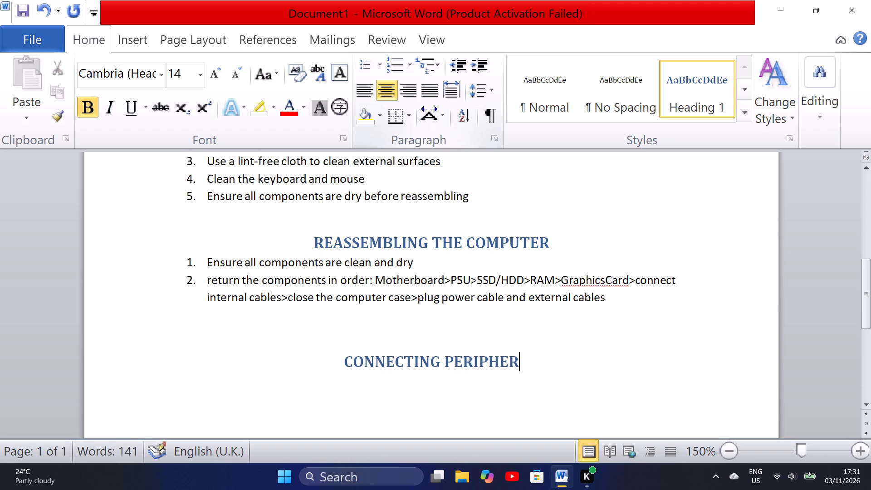
{"action": "key", "text": "a"}
{"action": "type", "text": "L DEVI"}
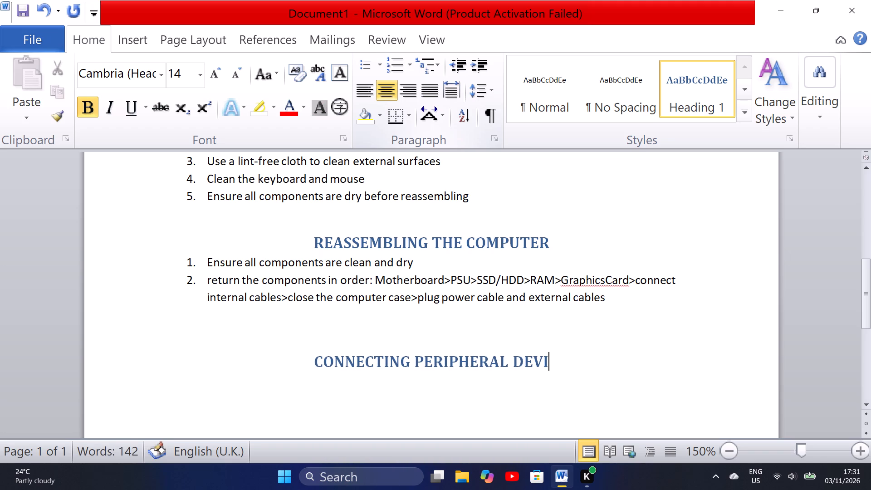
{"action": "type", "text": "CES"}
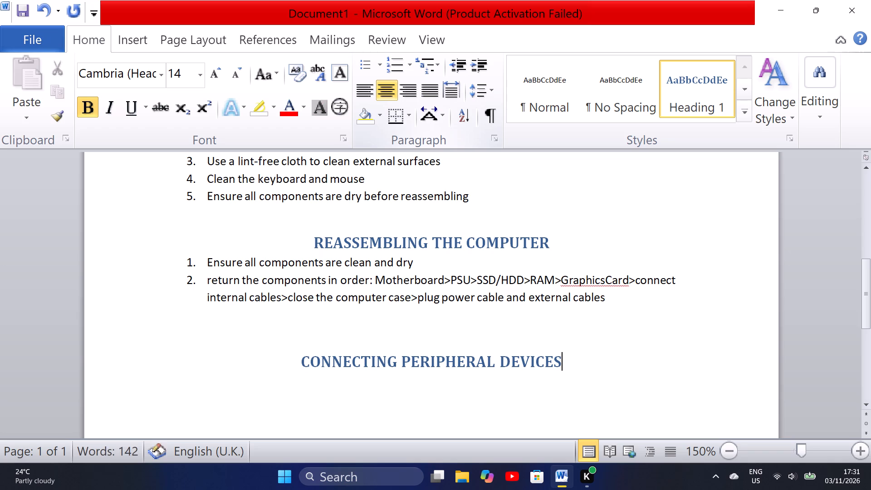
Start a numbered list under the Connecting Peripheral Devices heading with the item "Connect the monitor to the VGA port".
{"action": "key", "text": "Return"}
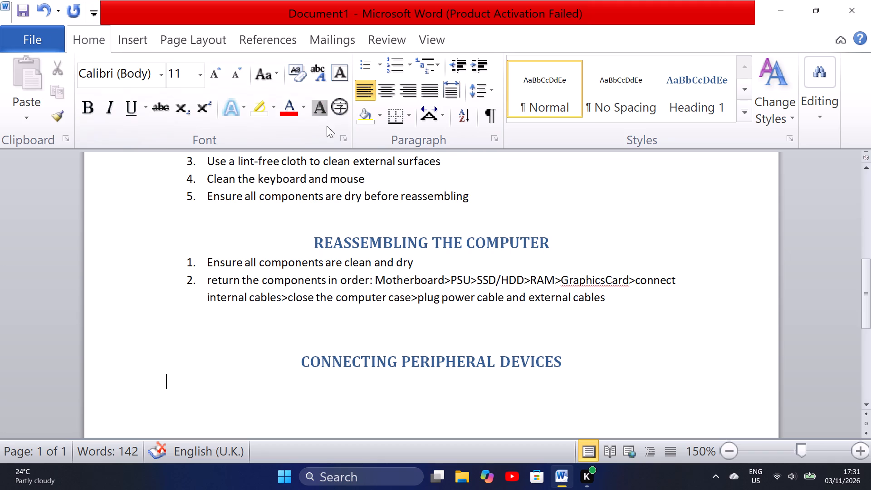
{"action": "left_click", "coordinate": [396, 70]}
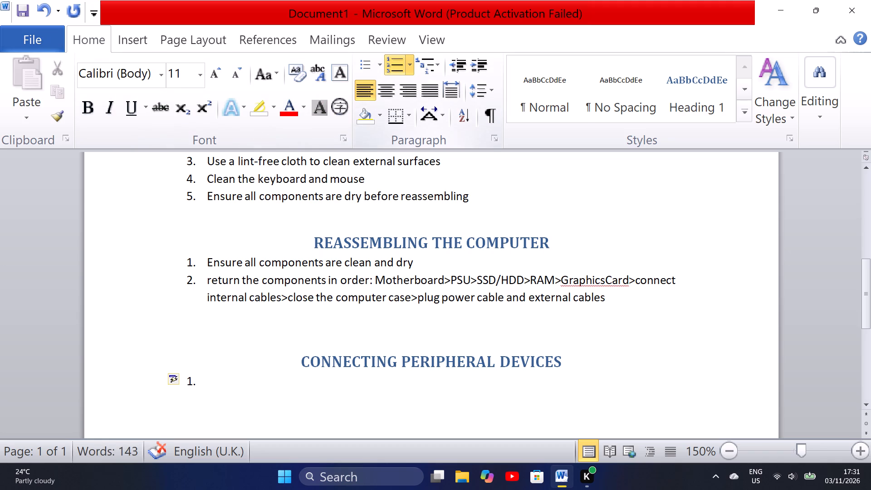
{"action": "key", "text": "c"}
{"action": "key", "text": "o"}
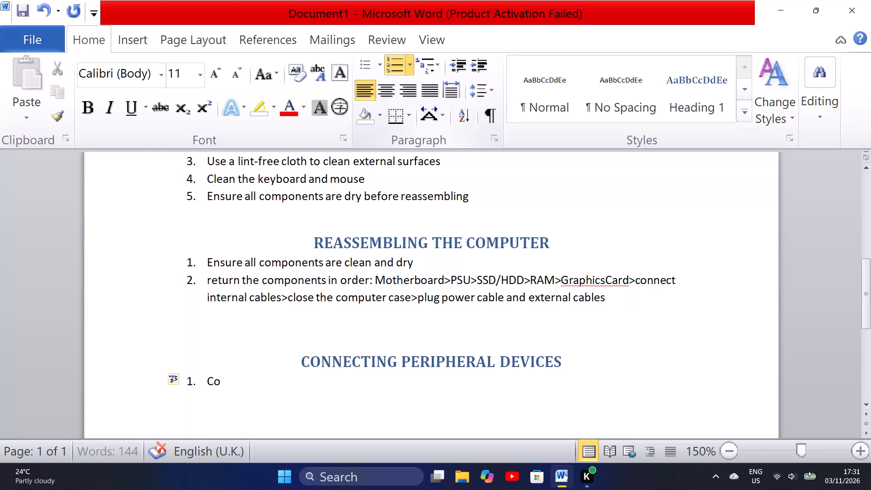
{"action": "type", "text": "nne"}
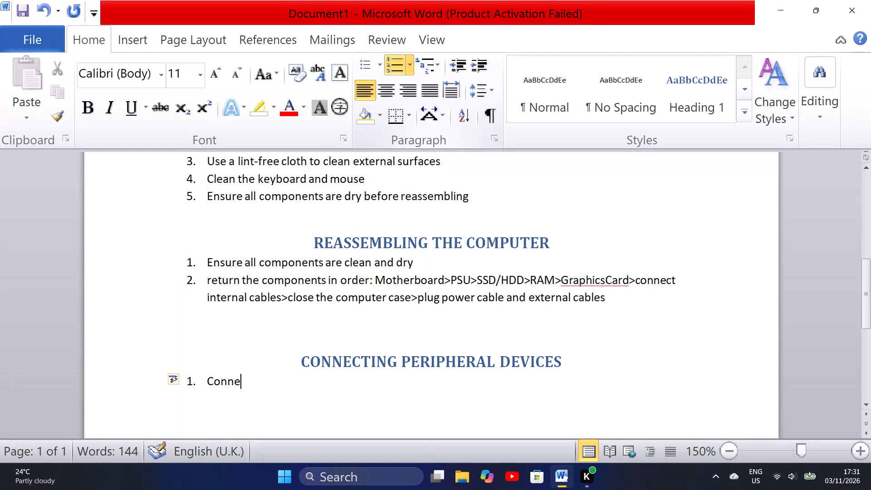
{"action": "type", "text": "ct the"}
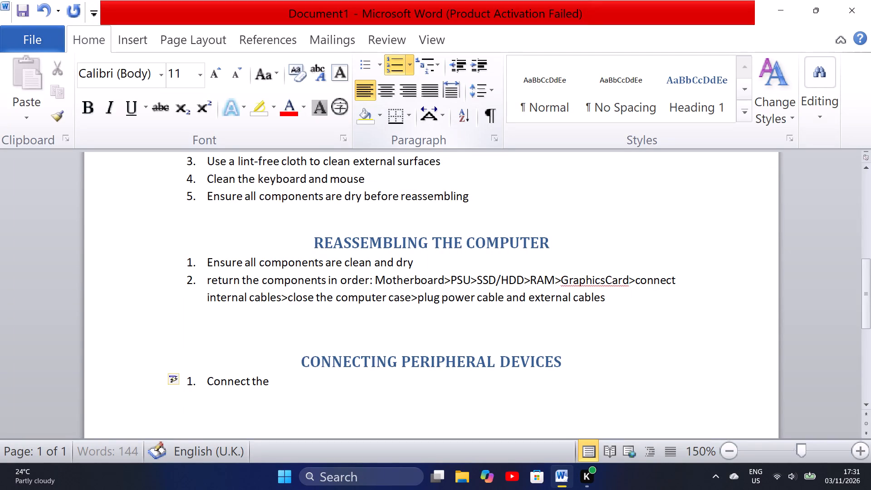
{"action": "key", "text": "space"}
{"action": "type", "text": "monitor using"}
{"action": "key", "text": "space"}
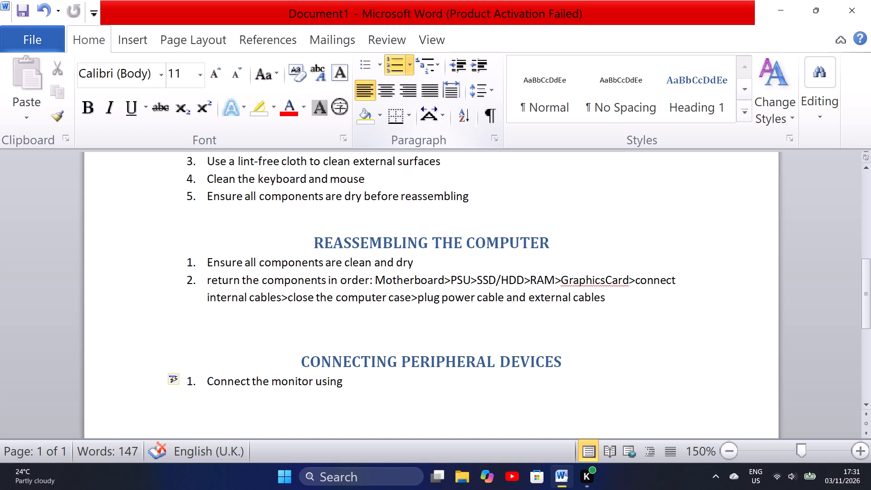
{"action": "key", "text": "BackSpace"}
{"action": "key", "text": "BackSpace"}
{"action": "key", "text": "BackSpace"}
{"action": "key", "text": "BackSpace"}
{"action": "key", "text": "BackSpace"}
{"action": "key", "text": "BackSpace"}
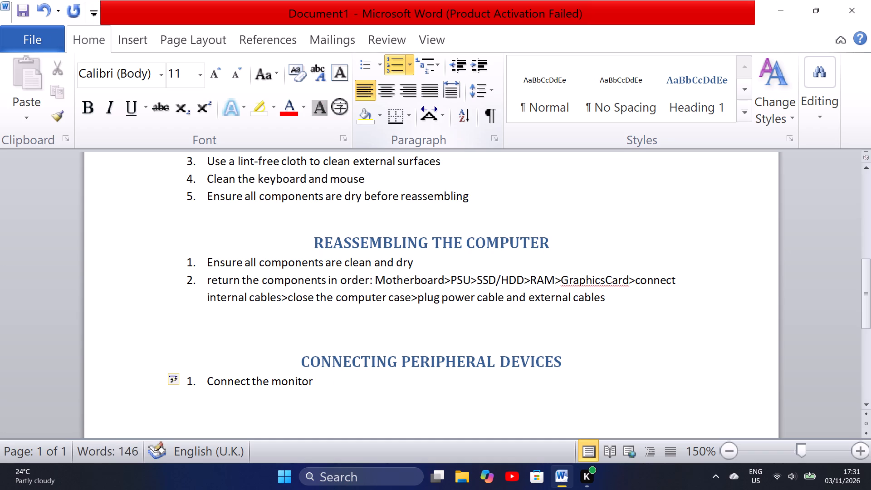
{"action": "type", "text": "to the"}
{"action": "key", "text": "space"}
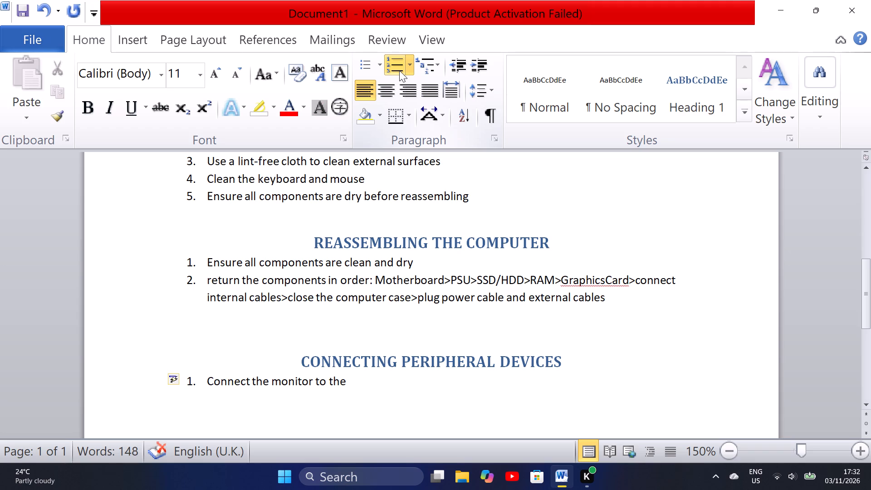
{"action": "type", "text": "VGA"}
{"action": "key", "text": "space"}
{"action": "type", "text": "port"}
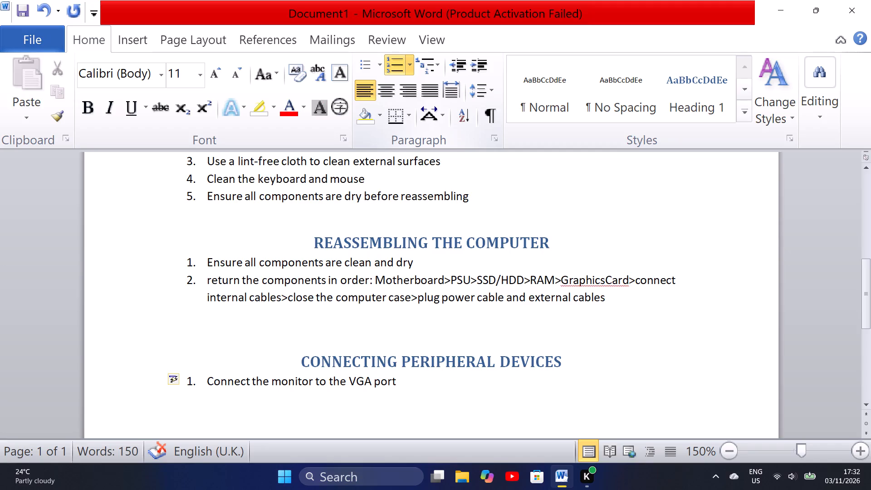
Add item 2 "Connect the keyboard to the USB port" to the Connecting Peripheral Devices list.
{"action": "key", "text": "Return"}
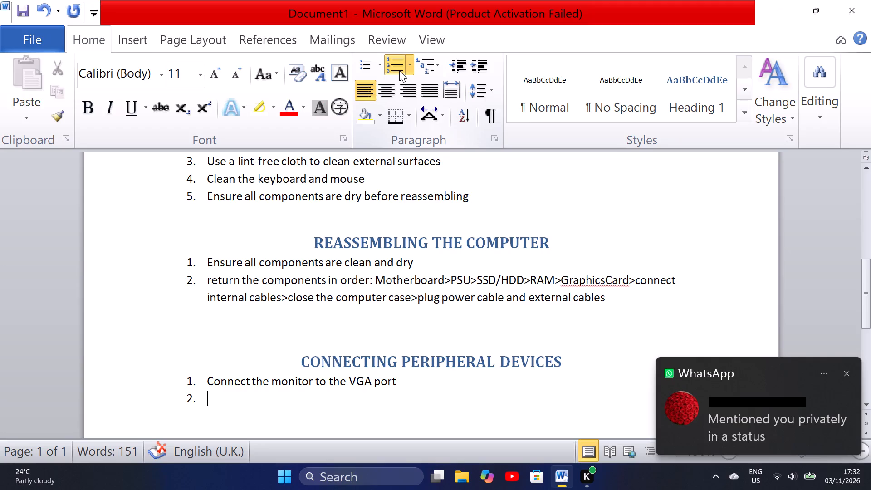
{"action": "type", "text": "Connect the"}
{"action": "key", "text": "space"}
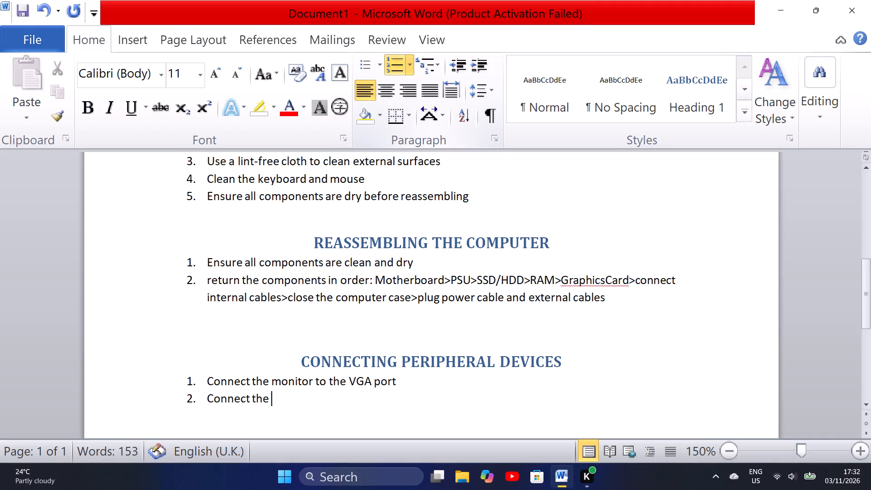
{"action": "type", "text": "keyboard to the"}
{"action": "key", "text": "space"}
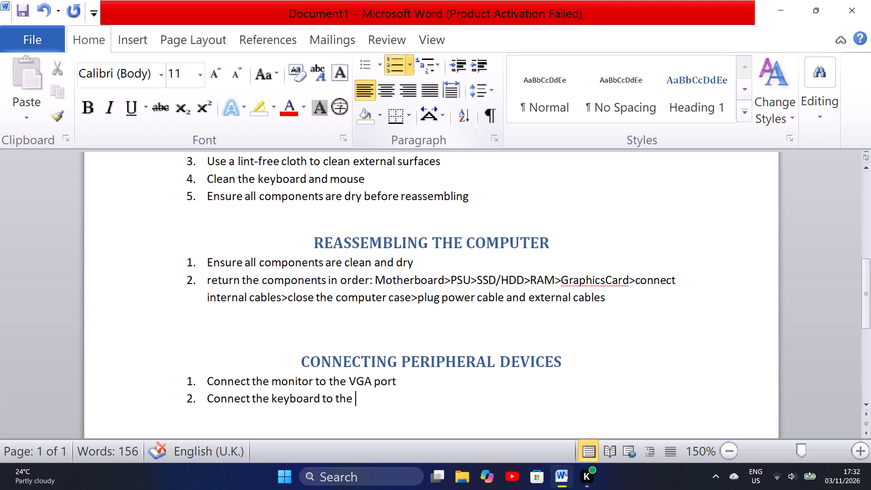
{"action": "type", "text": "USB"}
{"action": "key", "text": "space"}
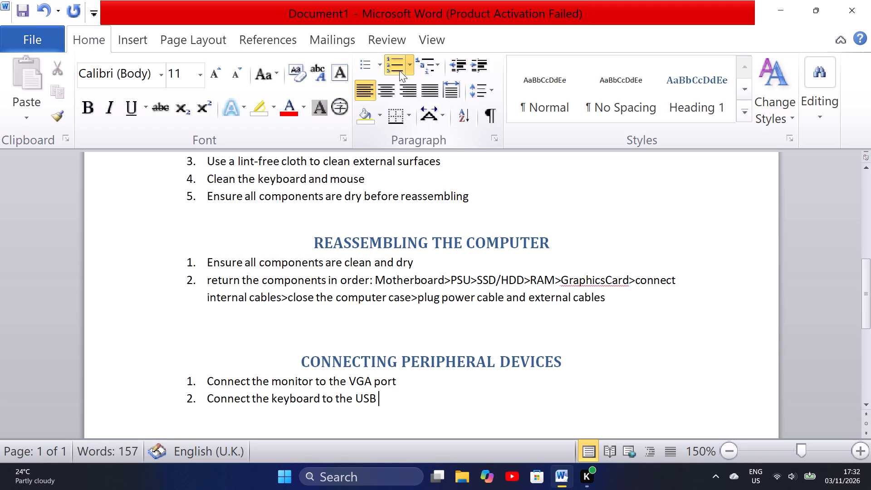
{"action": "type", "text": "port"}
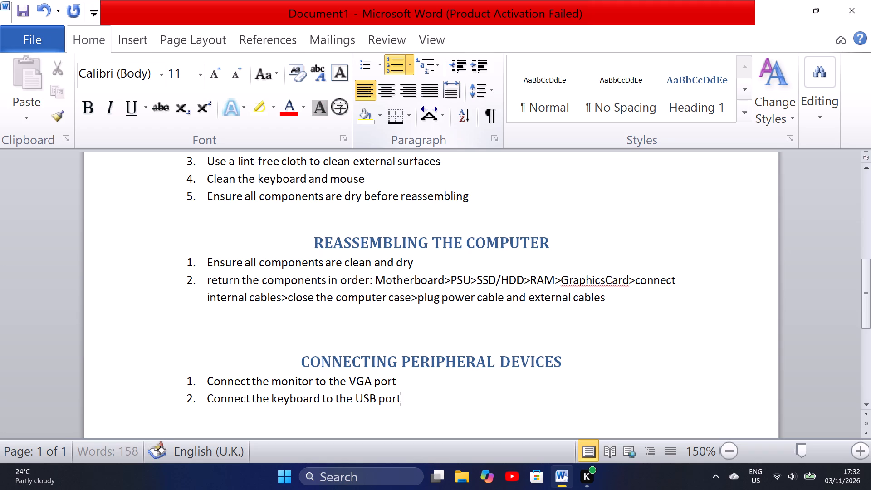
Add item 3 "Connect the mouse to a USB port" to the Connecting Peripheral Devices list.
{"action": "key", "text": "Return"}
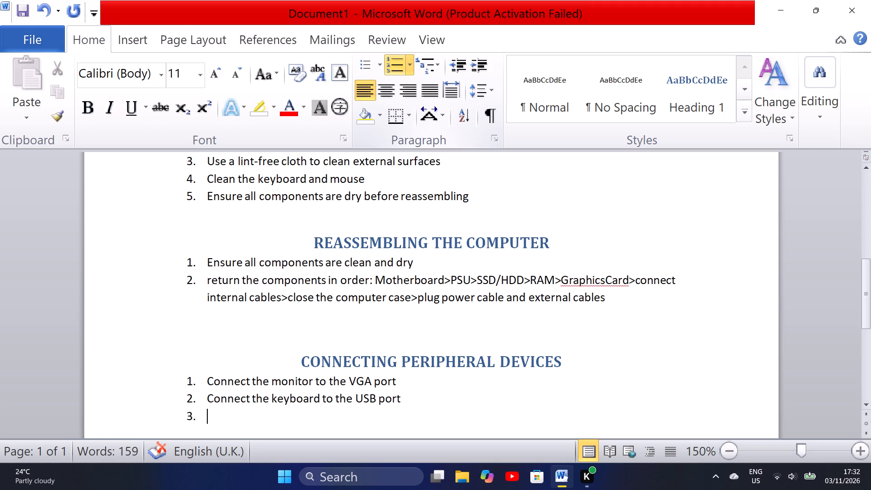
{"action": "type", "text": "Connect the mouse to a"}
{"action": "key", "text": "space"}
{"action": "type", "text": "USB"}
{"action": "key", "text": "space"}
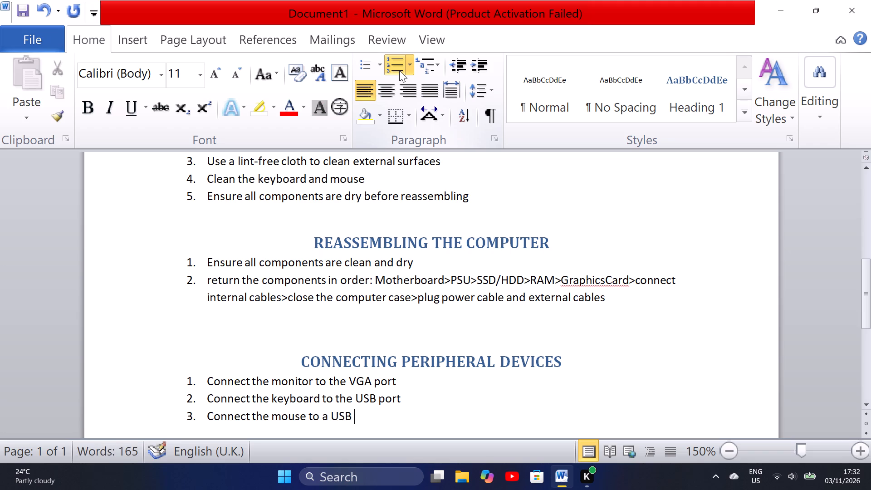
{"action": "type", "text": "po"}
{"action": "type", "text": "rt"}
Add item 4 "Connect the printer using a USB or network connection" to the Connecting Peripheral Devices list.
{"action": "key", "text": "Return"}
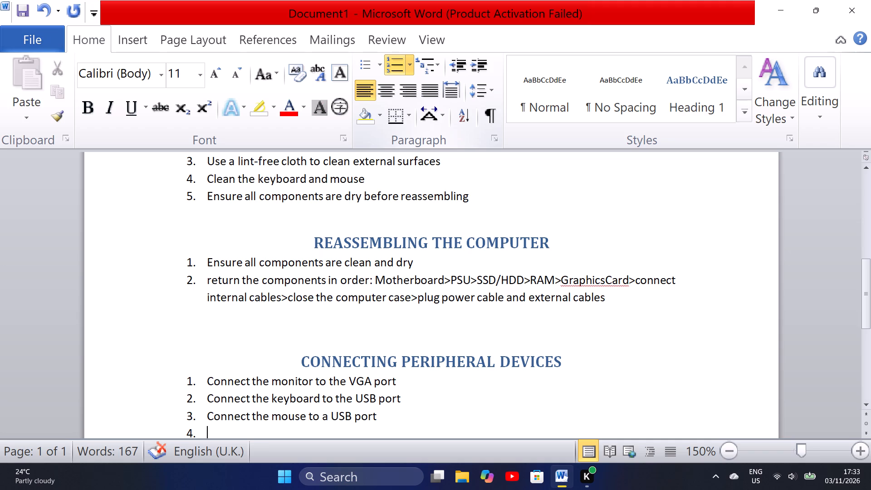
{"action": "key", "text": "shift+c"}
{"action": "type", "text": "onnect the printer to a"}
{"action": "key", "text": "space"}
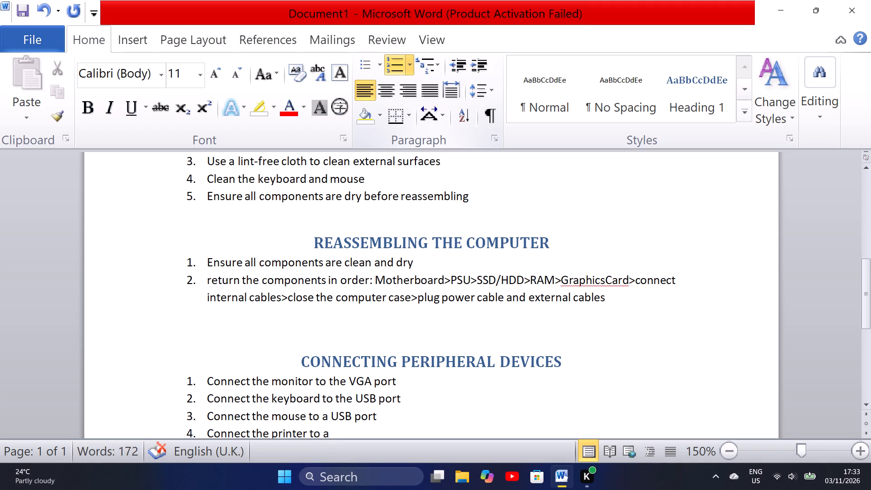
Reword the ending of item 4 so it reads "Connect the printer using a USB or network connection", and start item 5.
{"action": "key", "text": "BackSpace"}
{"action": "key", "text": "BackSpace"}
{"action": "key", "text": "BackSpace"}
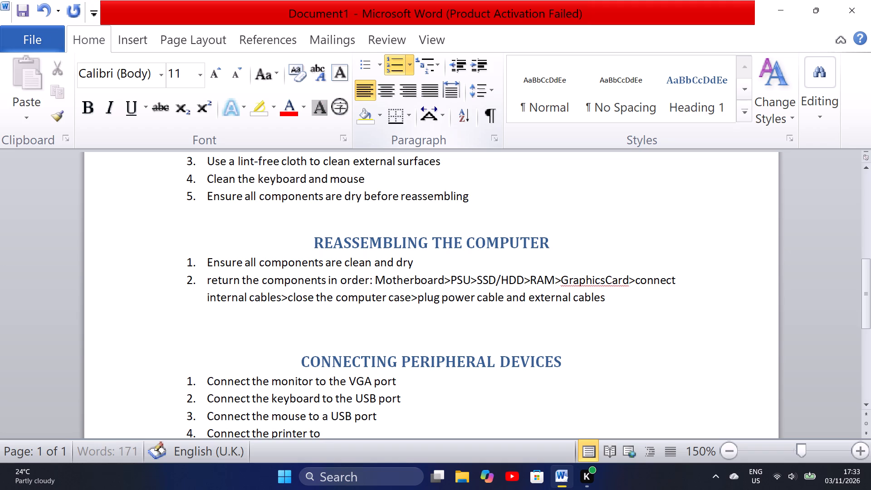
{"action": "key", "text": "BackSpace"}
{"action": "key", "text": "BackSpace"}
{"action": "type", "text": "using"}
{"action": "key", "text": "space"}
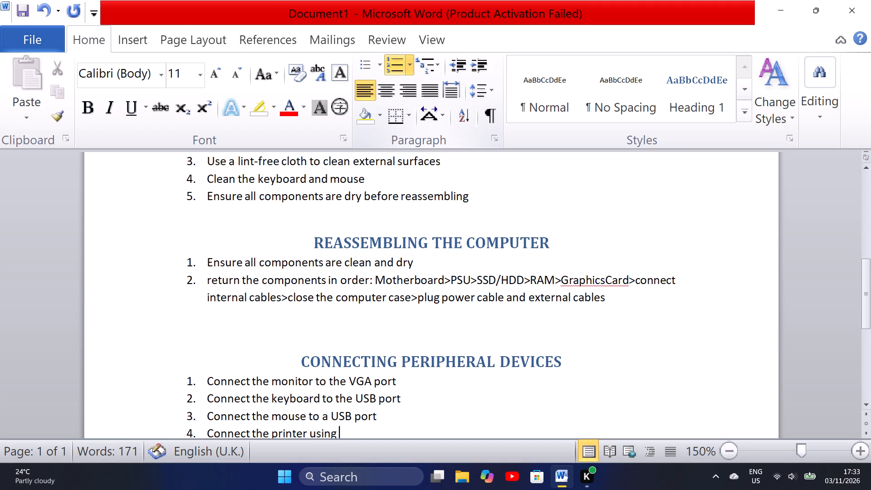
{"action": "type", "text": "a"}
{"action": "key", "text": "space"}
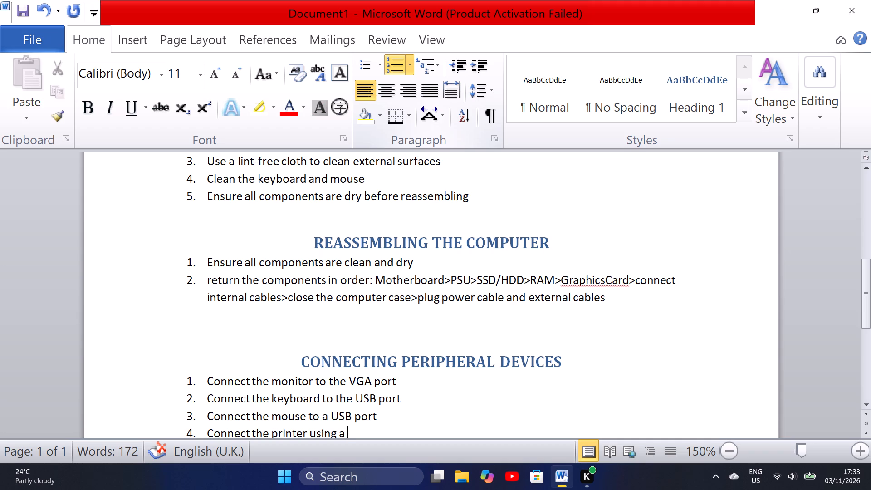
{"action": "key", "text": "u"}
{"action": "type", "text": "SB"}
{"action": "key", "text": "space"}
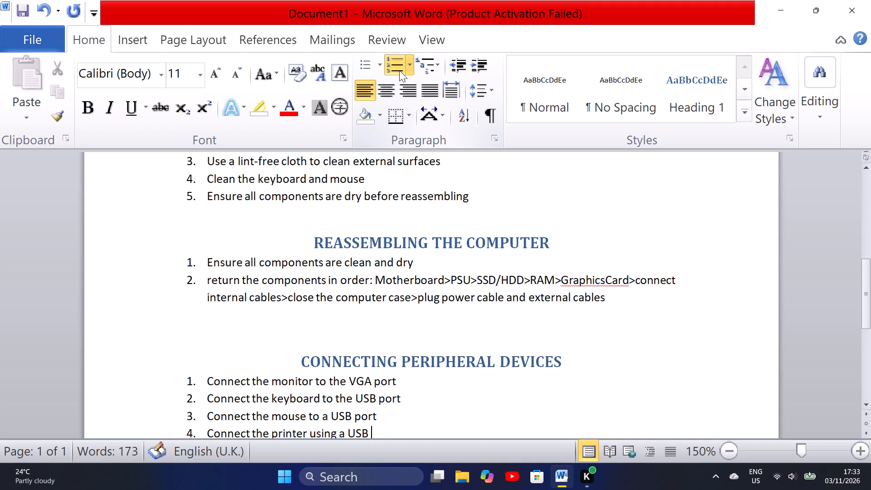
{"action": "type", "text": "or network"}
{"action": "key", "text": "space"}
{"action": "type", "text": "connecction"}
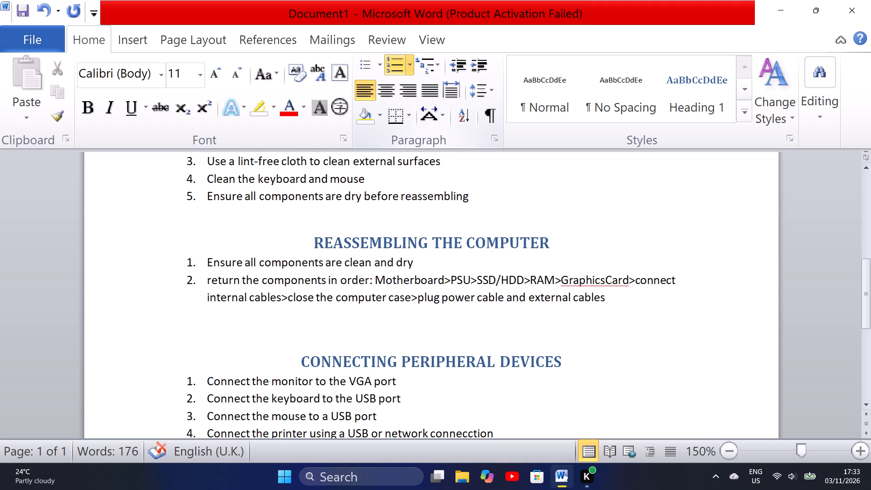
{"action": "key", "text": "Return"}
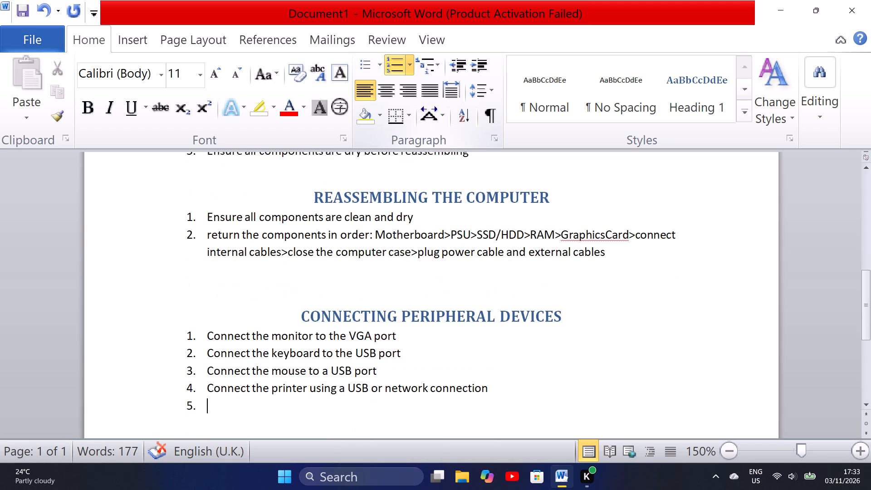
Enter "Connect the speakers to the appropriate audio port" as item 5 of the Connecting Peripheral Devices list.
{"action": "type", "text": "Connect the spe"}
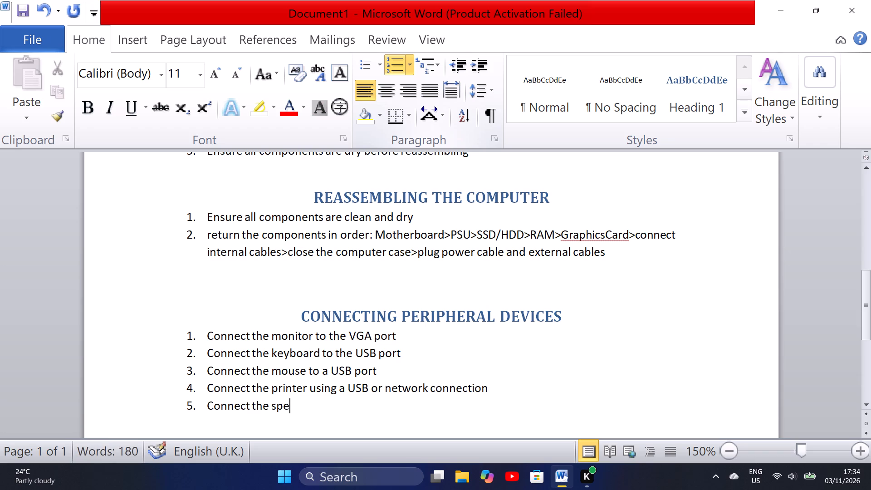
{"action": "type", "text": "akers"}
{"action": "key", "text": "space"}
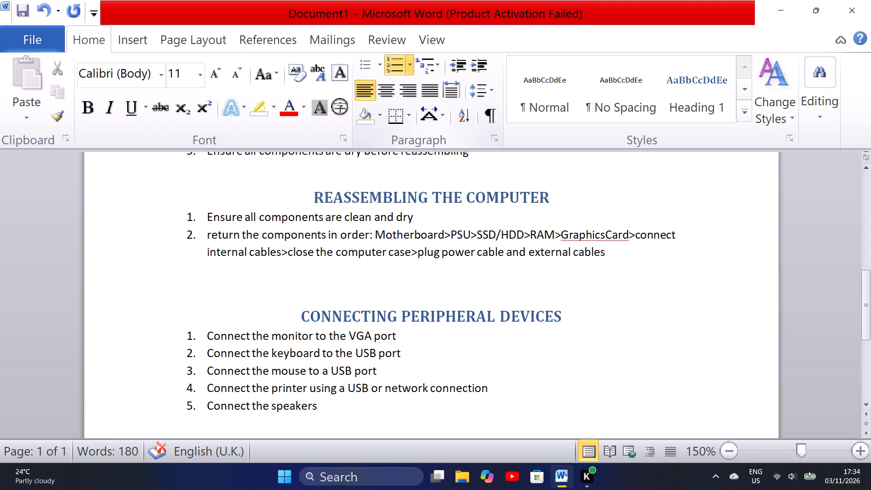
{"action": "type", "text": "to the approri"}
{"action": "type", "text": "ate"}
{"action": "key", "text": "space"}
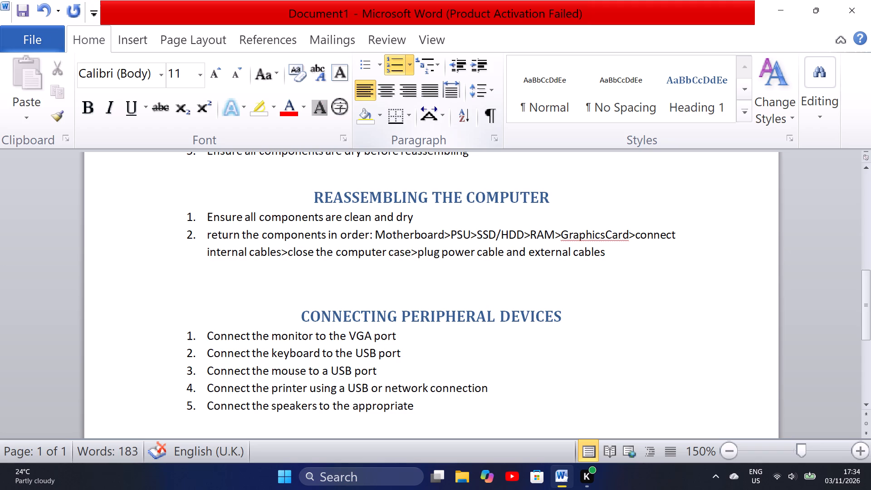
{"action": "type", "text": "audio port"}
Add item 6 "Connect power cable if not connected" to the Connecting Peripheral Devices list.
{"action": "key", "text": "Return"}
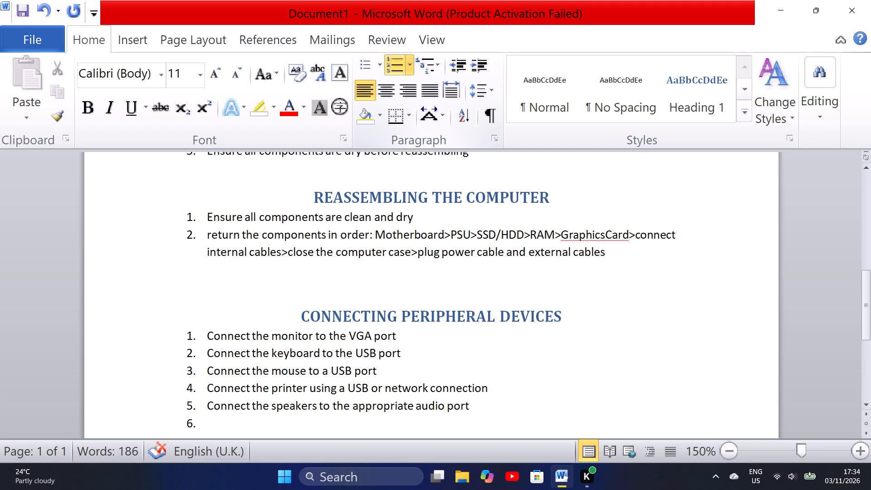
{"action": "type", "text": "connect"}
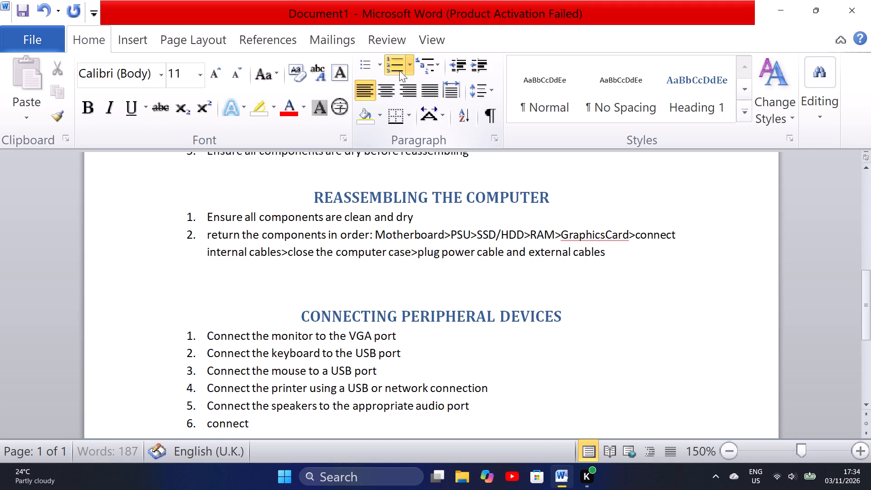
{"action": "key", "text": "space"}
{"action": "type", "text": "power cable if not connected"}
{"action": "key", "text": "space"}
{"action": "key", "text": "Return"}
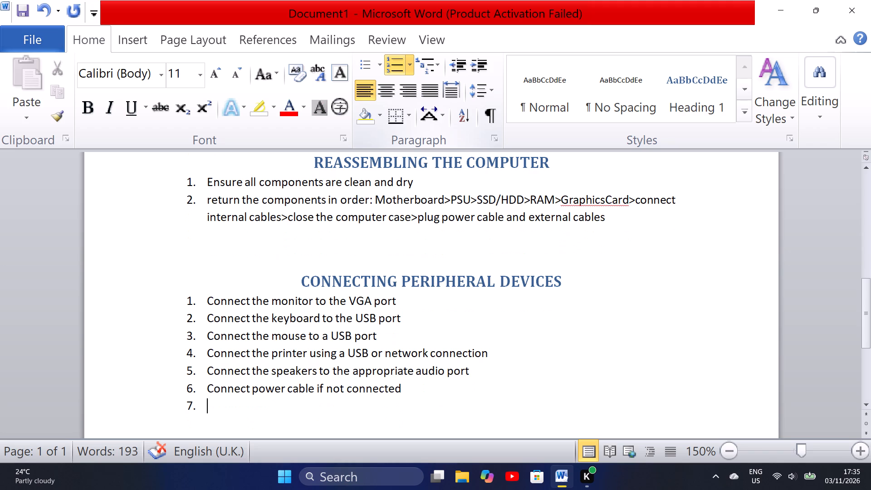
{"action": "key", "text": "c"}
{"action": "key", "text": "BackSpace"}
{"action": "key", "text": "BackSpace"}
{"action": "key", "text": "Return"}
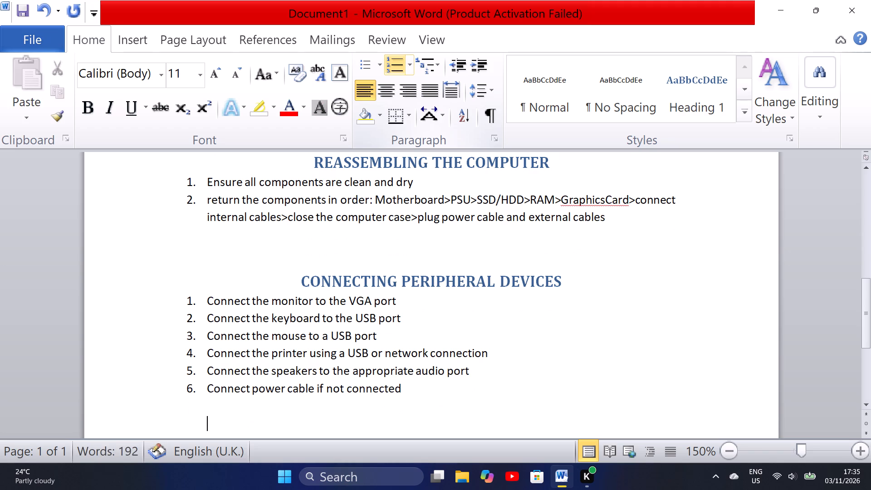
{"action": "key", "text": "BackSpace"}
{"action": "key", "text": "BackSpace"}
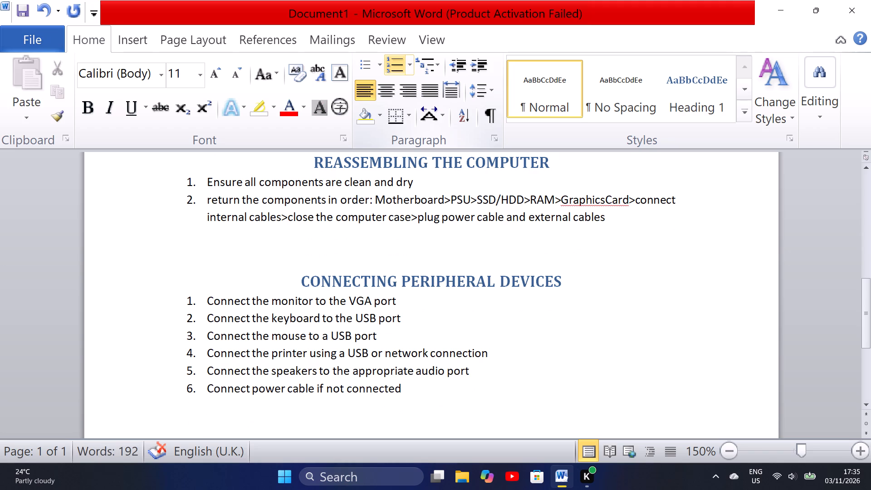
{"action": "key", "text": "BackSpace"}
Add item 7 "Check that all connections are secure" after the power cable item in the Connecting Peripheral Devices list.
{"action": "key", "text": "Up"}
{"action": "key", "text": "Up"}
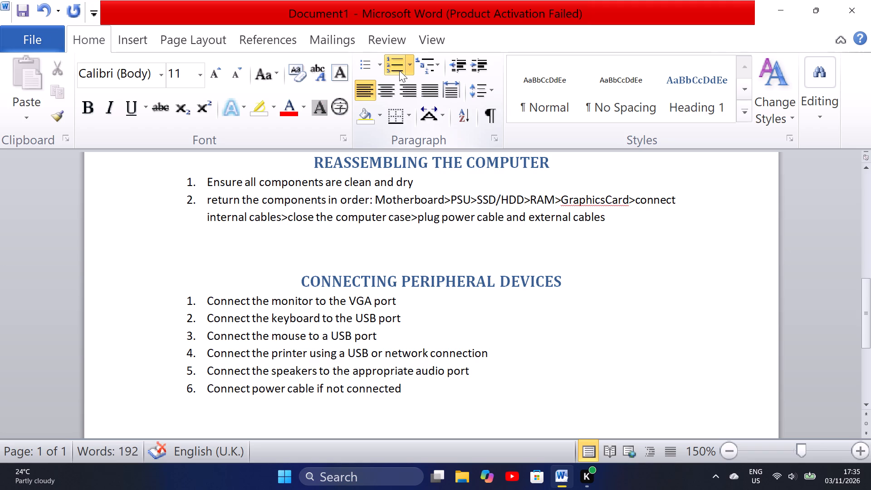
{"action": "key", "text": "Down"}
{"action": "key", "text": "Right"}
{"action": "key", "text": "Right"}
{"action": "key", "text": "Right"}
{"action": "key", "text": "Right"}
{"action": "key", "text": "Right"}
{"action": "key", "text": "Right"}
{"action": "key", "text": "Right"}
{"action": "key", "text": "Right"}
{"action": "key", "text": "Right"}
{"action": "key", "text": "Right"}
{"action": "key", "text": "Right"}
{"action": "key", "text": "Right"}
{"action": "key", "text": "Right"}
{"action": "key", "text": "Right"}
{"action": "key", "text": "Right"}
{"action": "key", "text": "Right"}
{"action": "key", "text": "Right"}
{"action": "key", "text": "Right"}
{"action": "key", "text": "Right"}
{"action": "key", "text": "Right"}
{"action": "key", "text": "Right"}
{"action": "key", "text": "Right"}
{"action": "key", "text": "Return"}
{"action": "type", "text": "Check that a"}
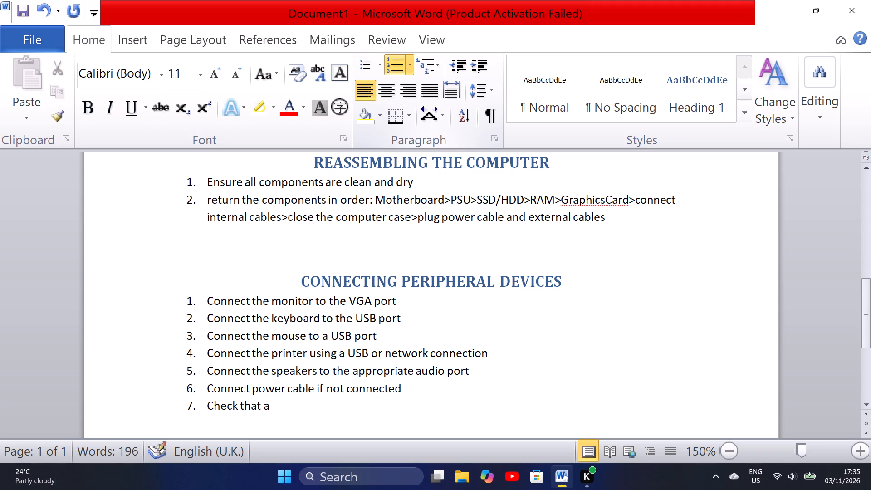
{"action": "type", "text": "ll connectio"}
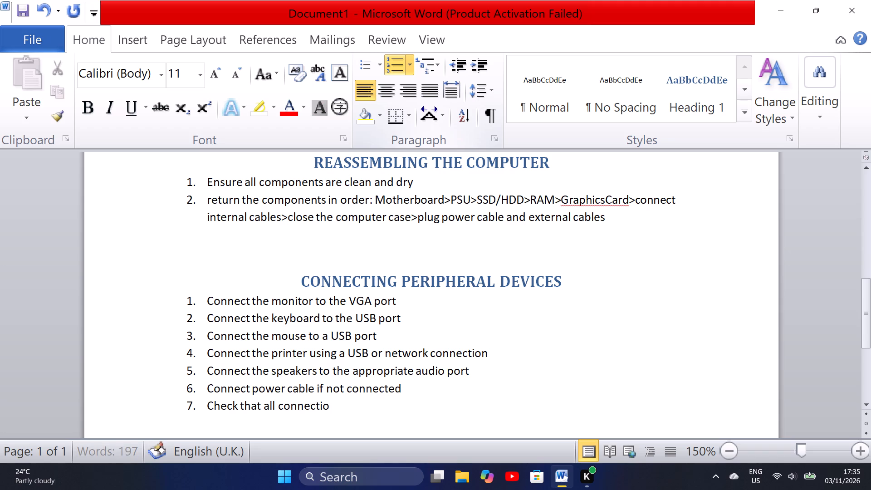
{"action": "type", "text": "ns are se"}
{"action": "key", "text": "x"}
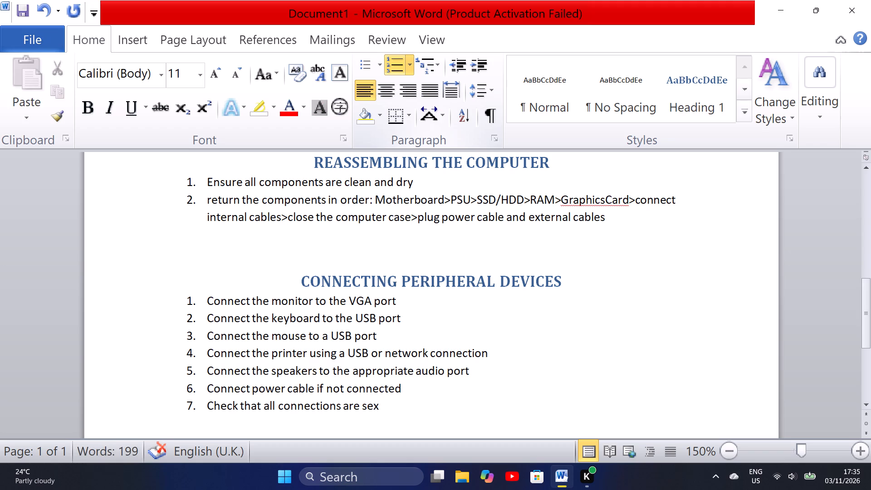
{"action": "key", "text": "BackSpace"}
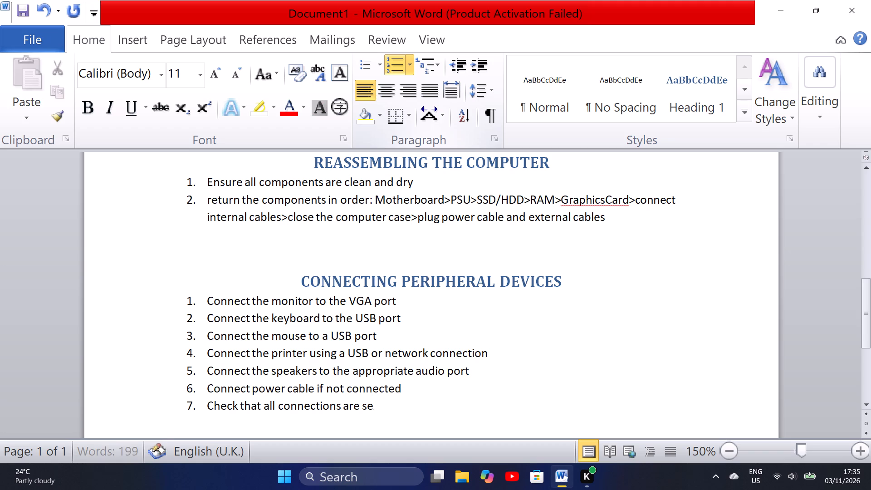
{"action": "key", "text": "c"}
{"action": "type", "text": "ure"}
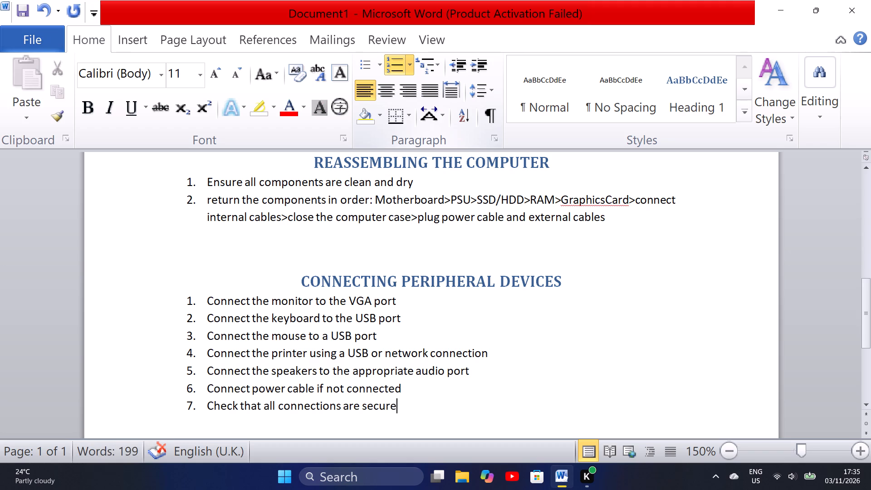
End the numbered list after item 7 and leave an empty unnumbered line beneath it.
{"action": "left_click", "coordinate": [396, 66]}
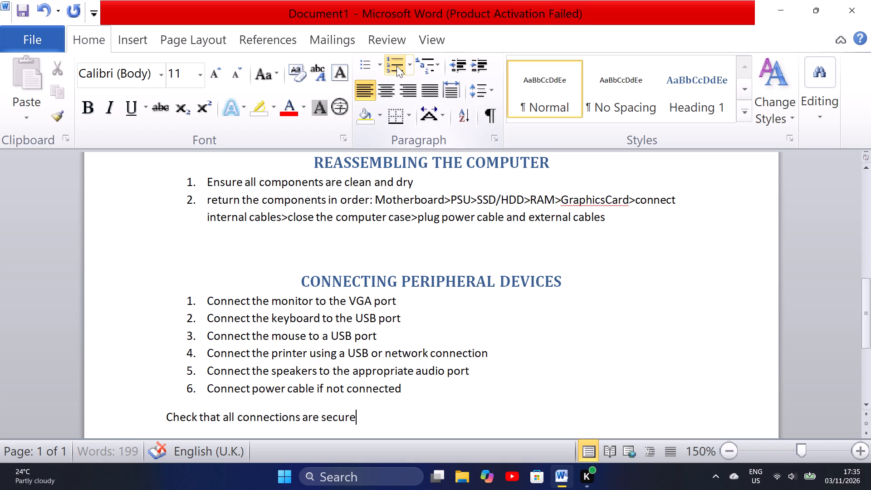
{"action": "left_click", "coordinate": [396, 66]}
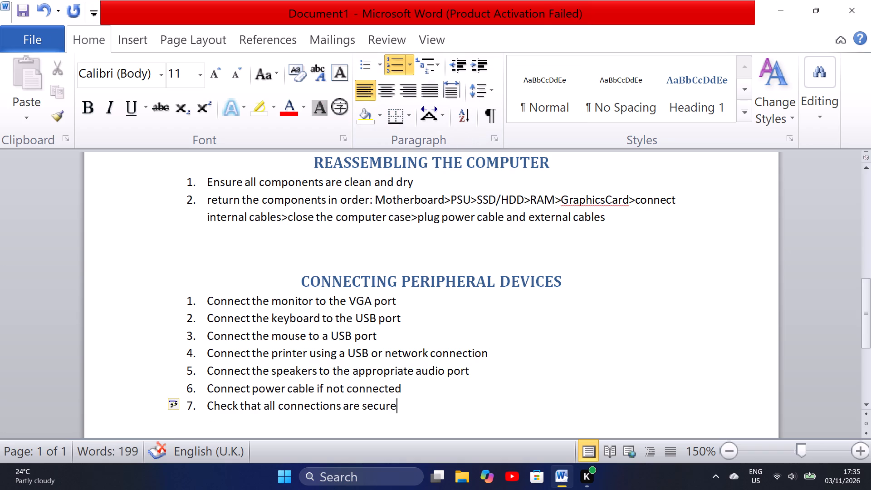
{"action": "key", "text": "Return"}
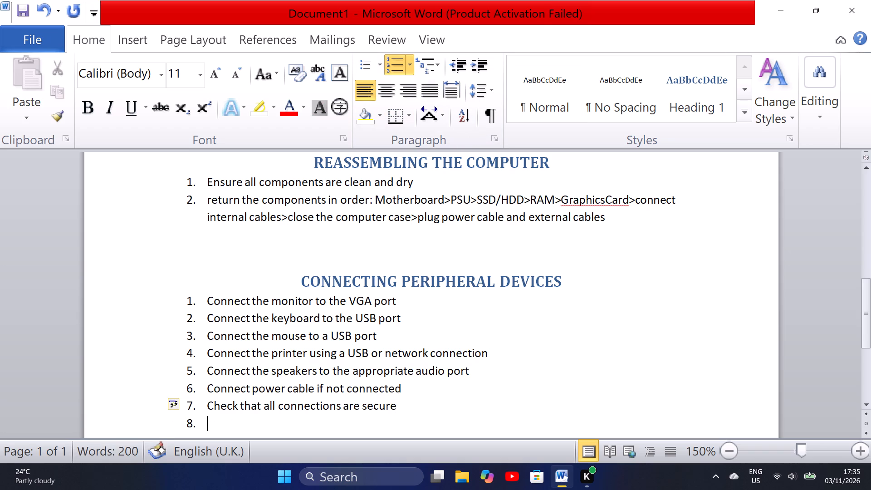
{"action": "left_click", "coordinate": [396, 73]}
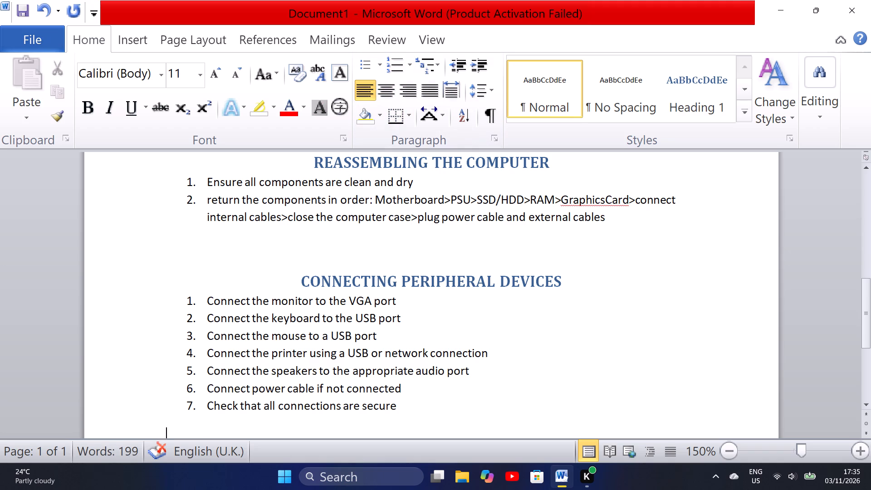
Add the centred Heading 1 title "BOOTING THE COMPUTER" below the Connecting Peripheral Devices list.
{"action": "scroll", "coordinate": [366, 327], "scroll_direction": "down", "scroll_amount": 4}
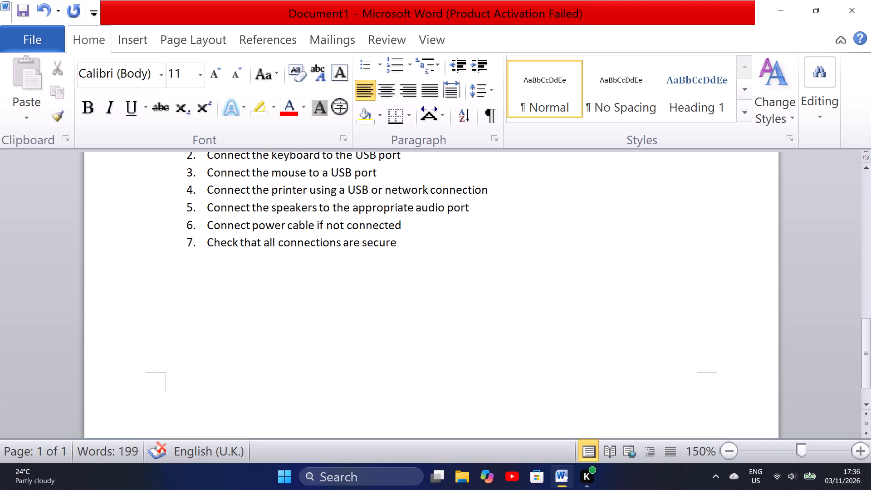
{"action": "left_click", "coordinate": [693, 109]}
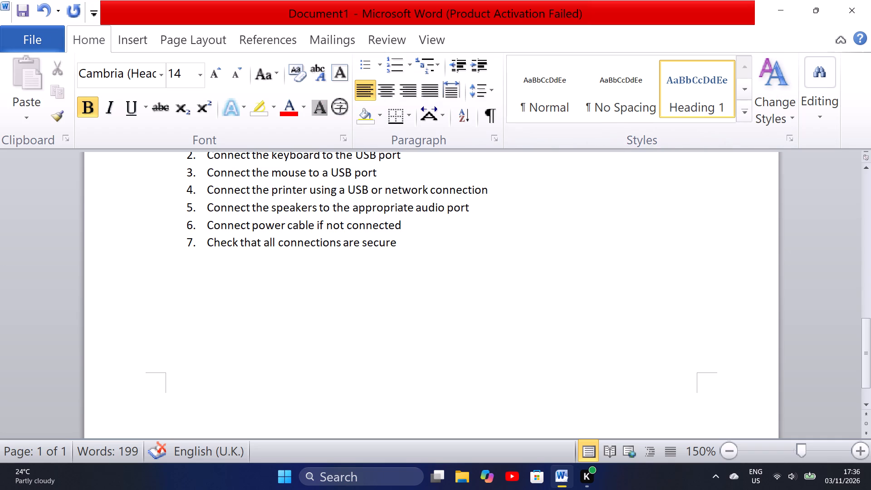
{"action": "type", "text": "BOOTING"}
{"action": "key", "text": "space"}
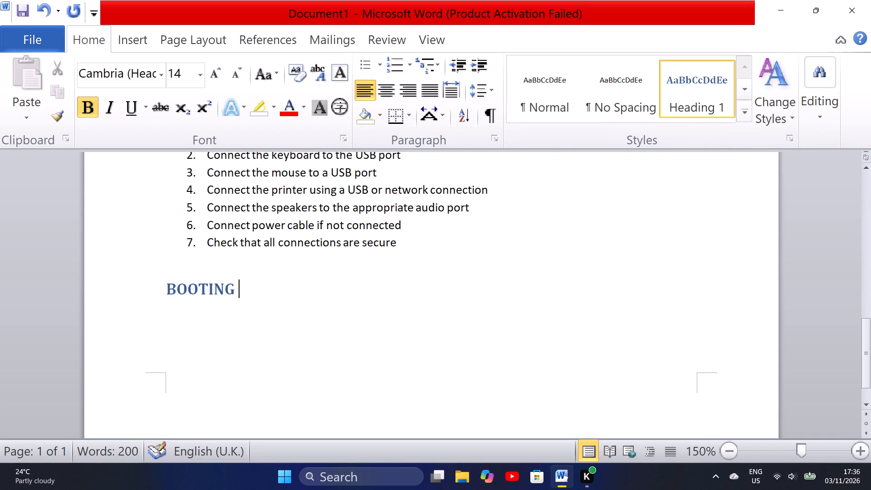
{"action": "type", "text": "THE COMPUTER"}
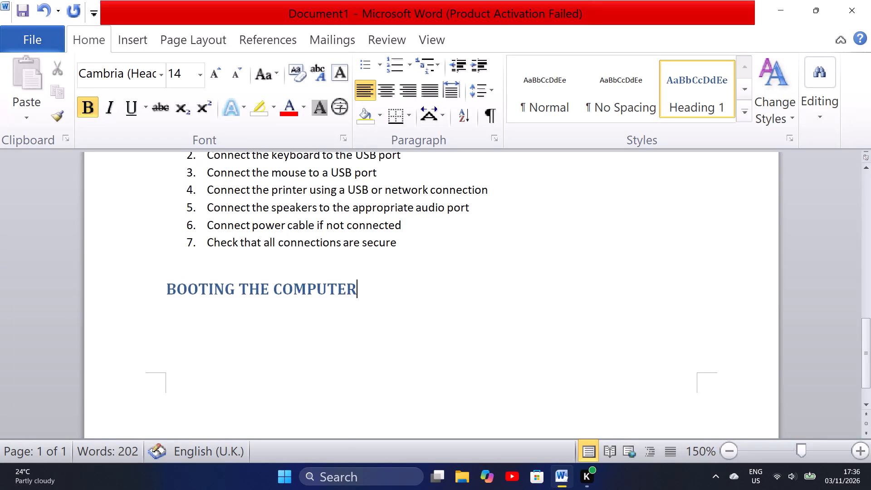
{"action": "key", "text": "Return"}
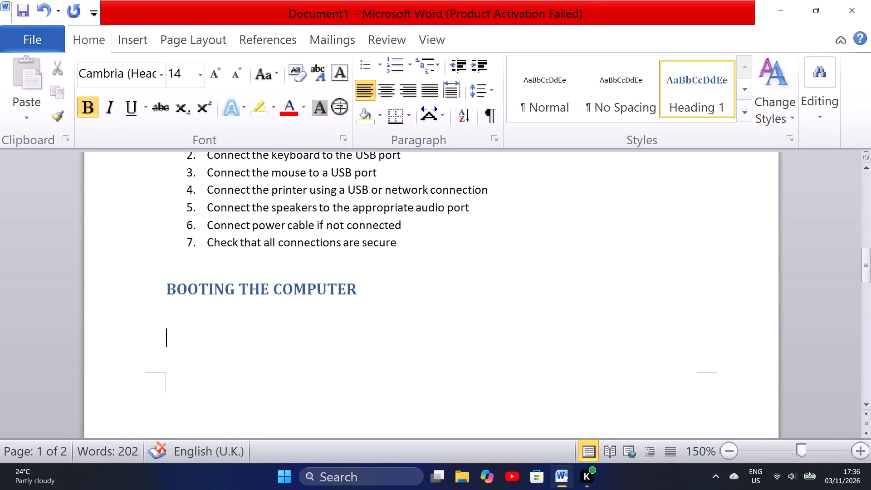
{"action": "key", "text": "BackSpace"}
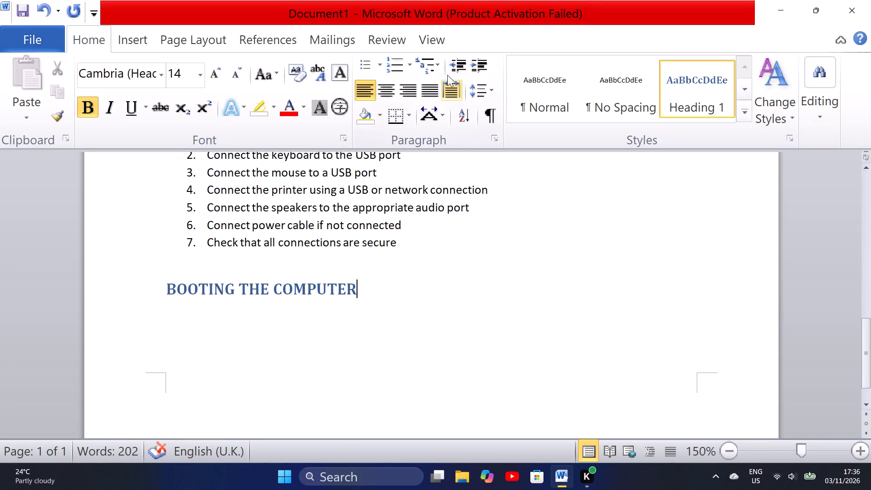
{"action": "left_click", "coordinate": [388, 87]}
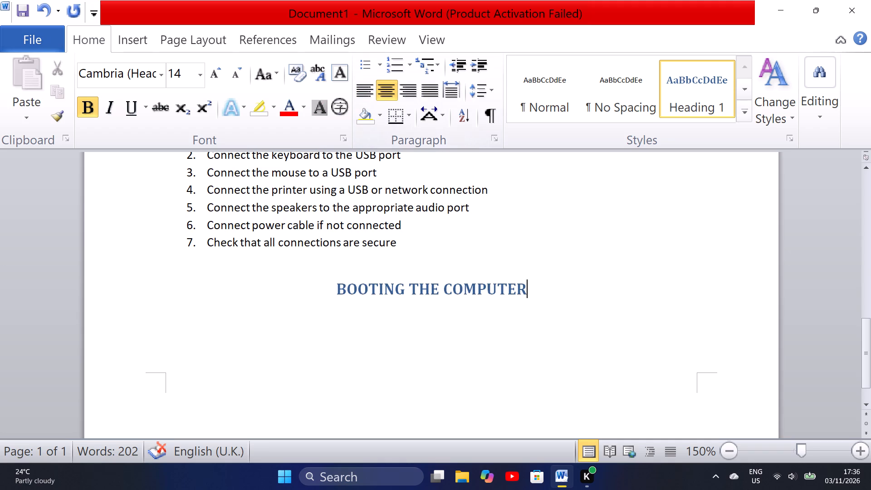
Enter the body text "We will perfom a cold boot" on a new line under the Booting the Computer heading.
{"action": "key", "text": "Return"}
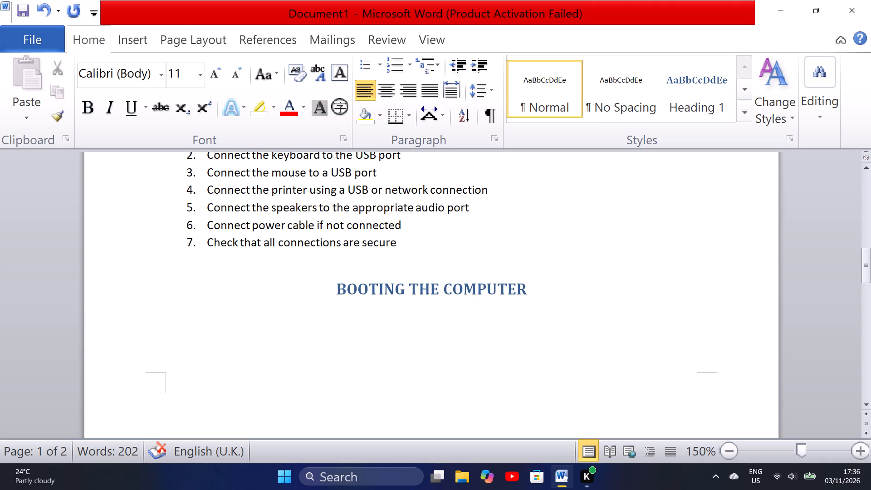
{"action": "type", "text": "We will"}
{"action": "key", "text": "space"}
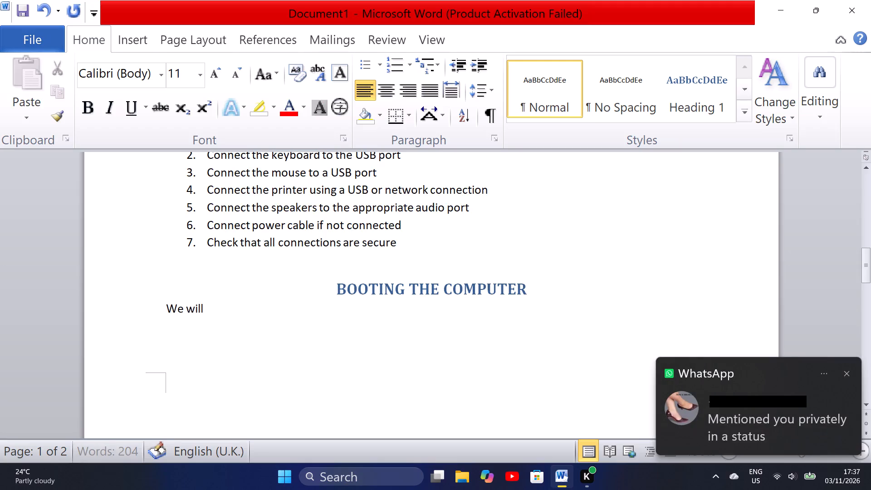
{"action": "type", "text": "per"}
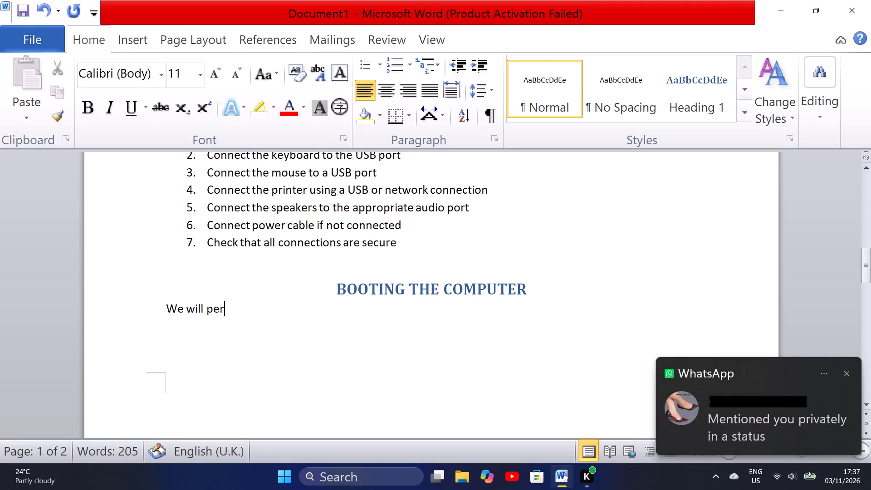
{"action": "type", "text": "fom"}
{"action": "key", "text": "space"}
{"action": "type", "text": "a co;"}
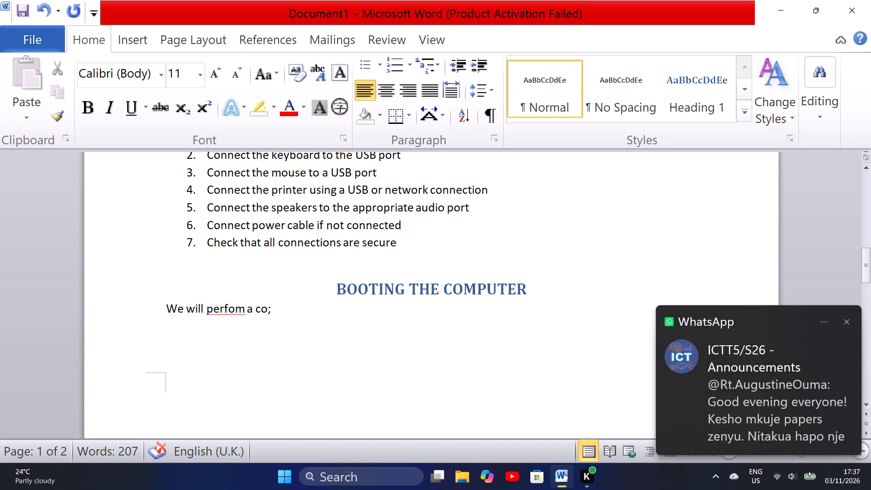
{"action": "key", "text": "BackSpace"}
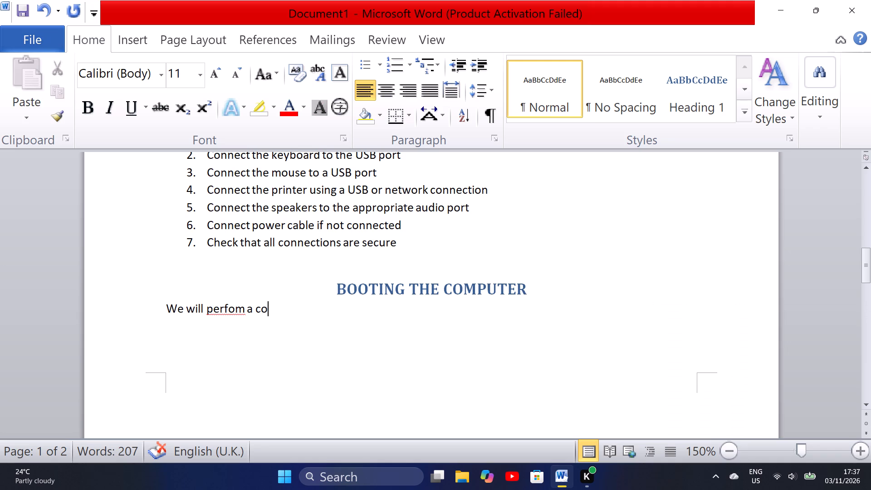
{"action": "type", "text": "ld boot"}
Minimise all open windows to show the desktop.
{"action": "key", "text": "super+d"}
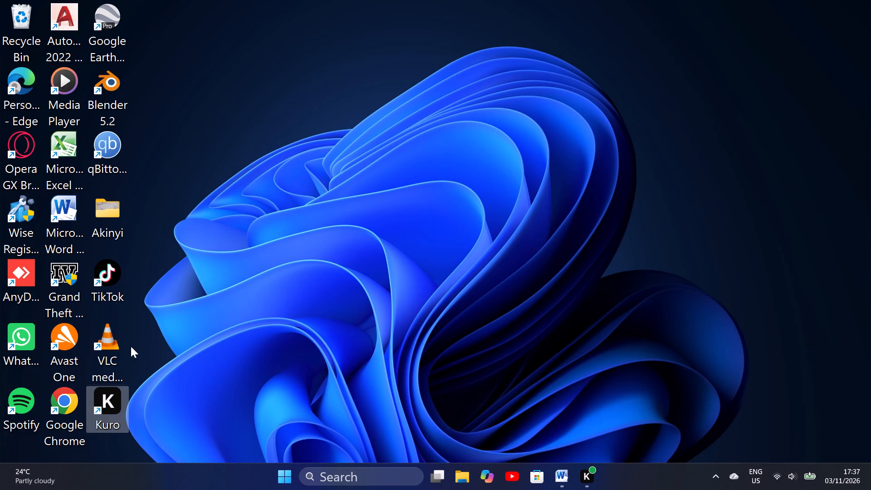
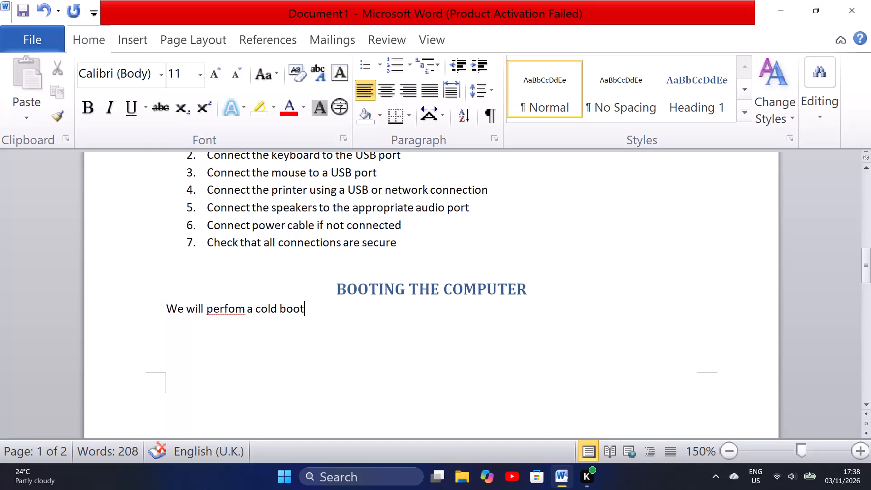
Extend the cold boot sentence under the Booting the Computer heading with "since the computer was completely off".
{"action": "key", "text": "space"}
{"action": "type", "text": "since"}
{"action": "key", "text": "space"}
{"action": "type", "text": "we"}
{"action": "key", "text": "space"}
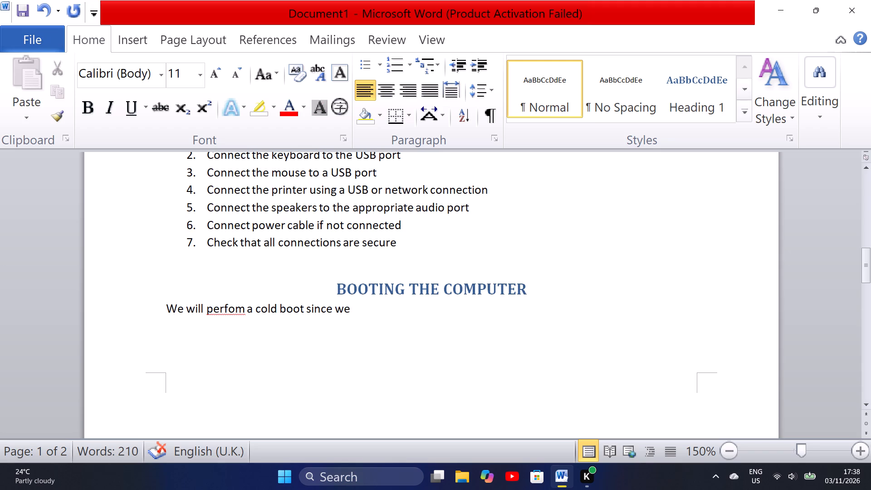
{"action": "key", "text": "BackSpace"}
{"action": "key", "text": "BackSpace"}
{"action": "key", "text": "BackSpace"}
{"action": "type", "text": "teh"}
{"action": "key", "text": "space"}
{"action": "type", "text": "computer was"}
{"action": "key", "text": "space"}
{"action": "type", "text": "complete"}
{"action": "type", "text": "ly"}
{"action": "key", "text": "space"}
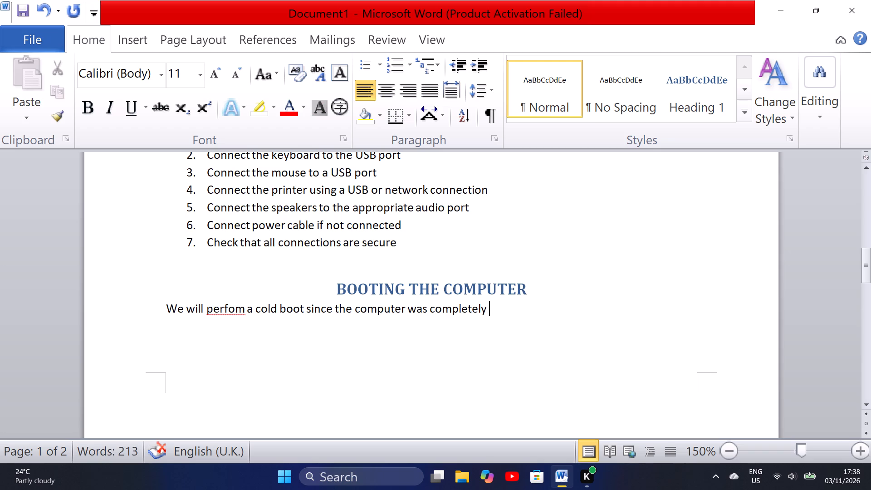
{"action": "type", "text": "off"}
Start a numbered list below the cold boot sentence with item 1 "Switch on the power socket".
{"action": "key", "text": "Return"}
{"action": "left_click", "coordinate": [393, 61]}
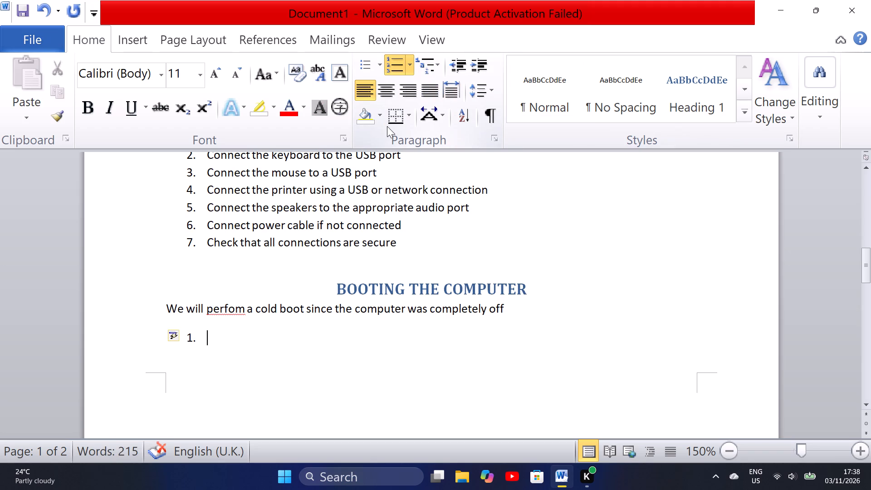
{"action": "key", "text": "s"}
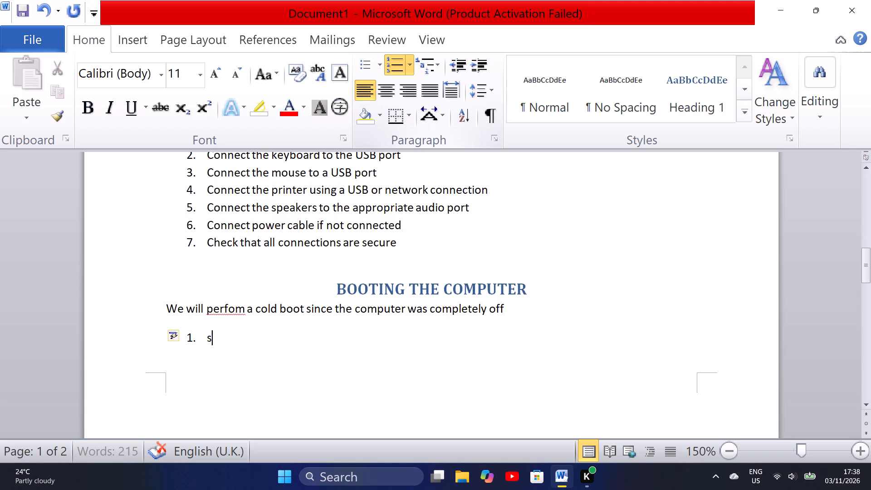
{"action": "key", "text": "BackSpace"}
{"action": "type", "text": "Swi"}
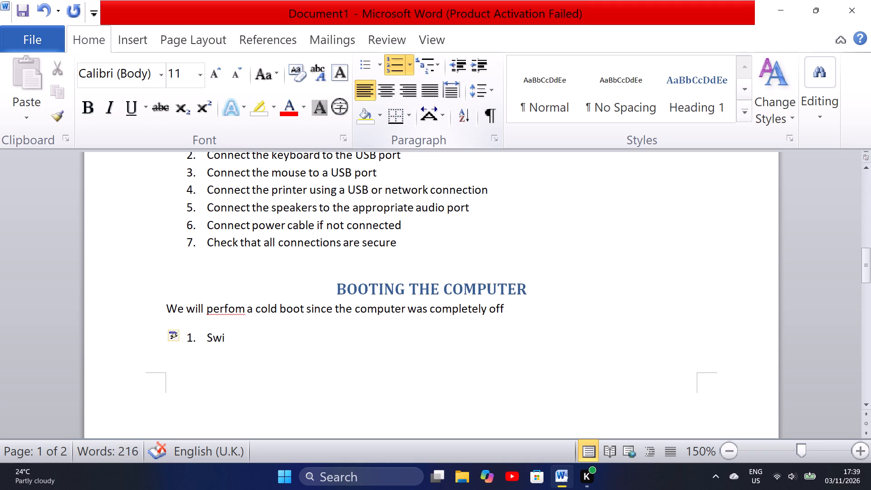
{"action": "key", "text": "t"}
{"action": "type", "text": "ch on"}
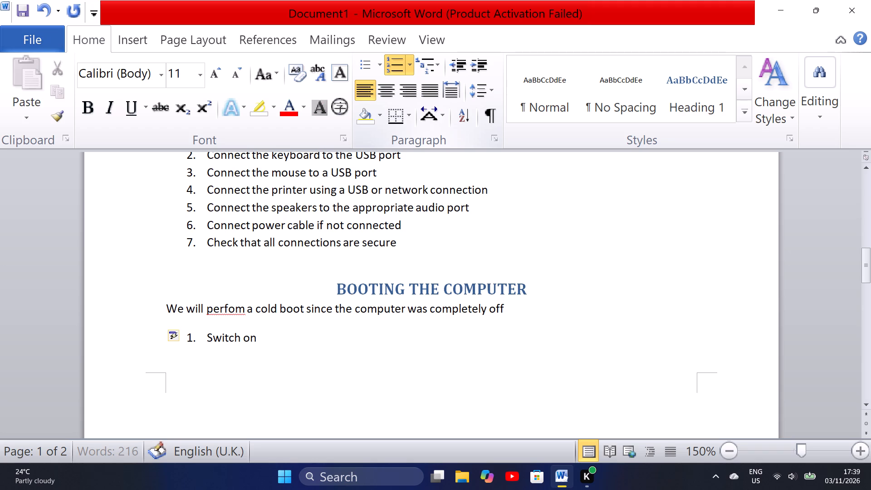
{"action": "key", "text": "space"}
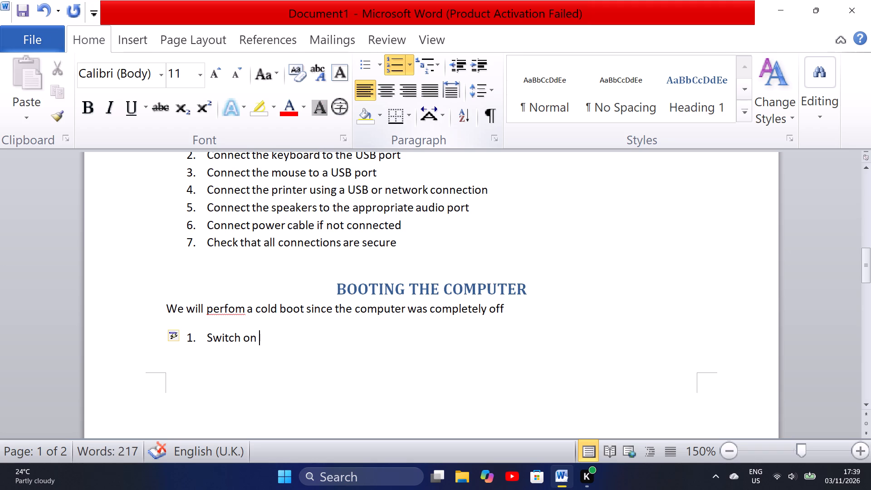
{"action": "type", "text": "the power socket"}
{"action": "key", "text": "Return"}
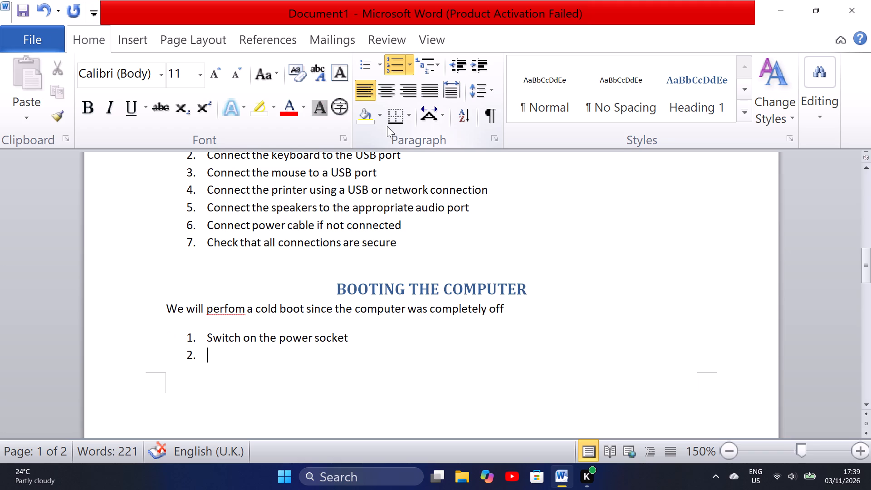
Enter "Press the power button on the system unit" as item 2 of the booting list.
{"action": "key", "text": "p"}
{"action": "key", "text": "r"}
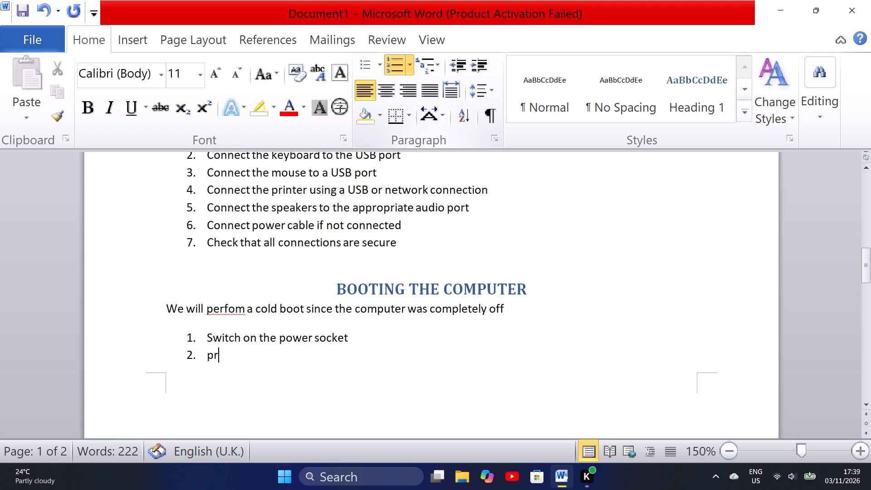
{"action": "key", "text": "BackSpace"}
{"action": "key", "text": "BackSpace"}
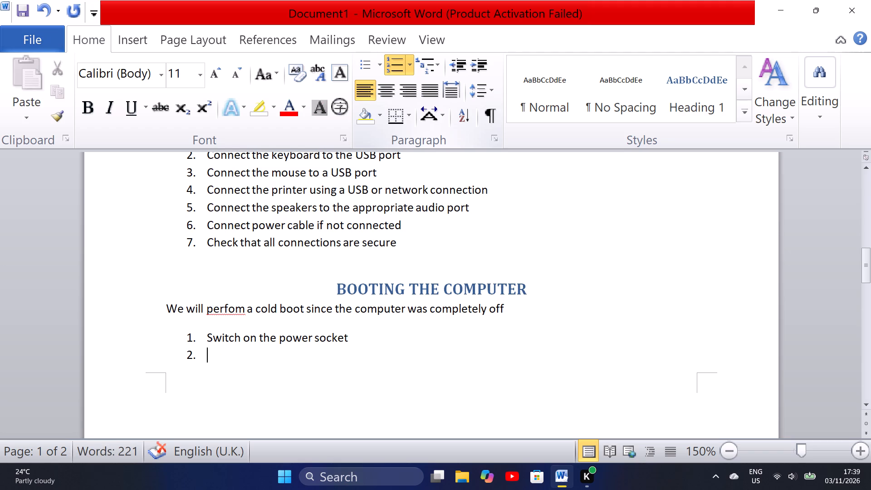
{"action": "key", "text": "shift+p"}
{"action": "type", "text": "ress"}
{"action": "key", "text": "space"}
{"action": "type", "text": "the"}
{"action": "key", "text": "space"}
{"action": "type", "text": "power button on the system unit"}
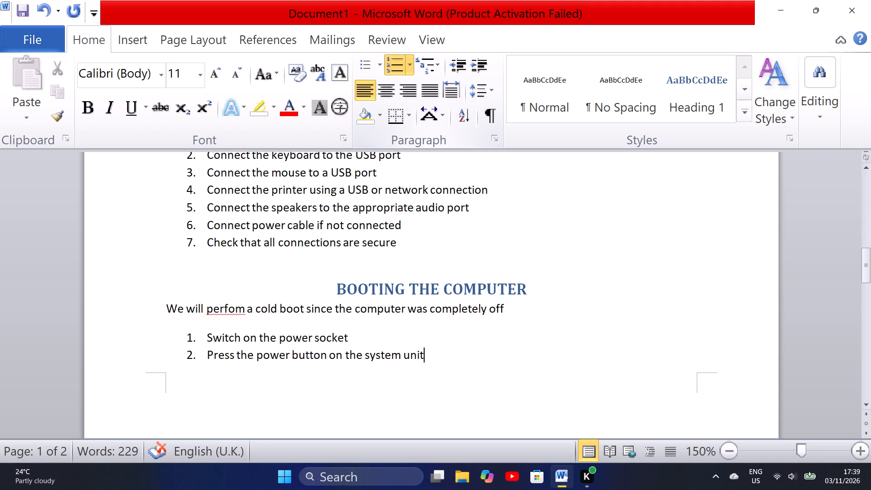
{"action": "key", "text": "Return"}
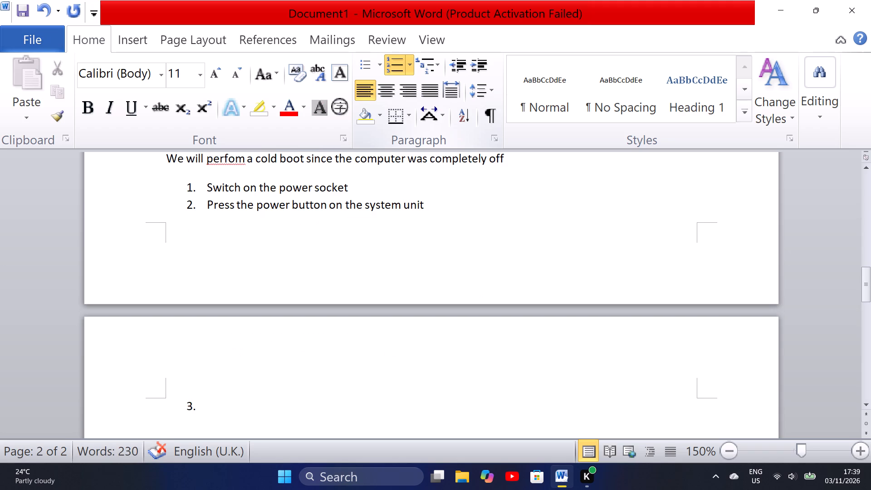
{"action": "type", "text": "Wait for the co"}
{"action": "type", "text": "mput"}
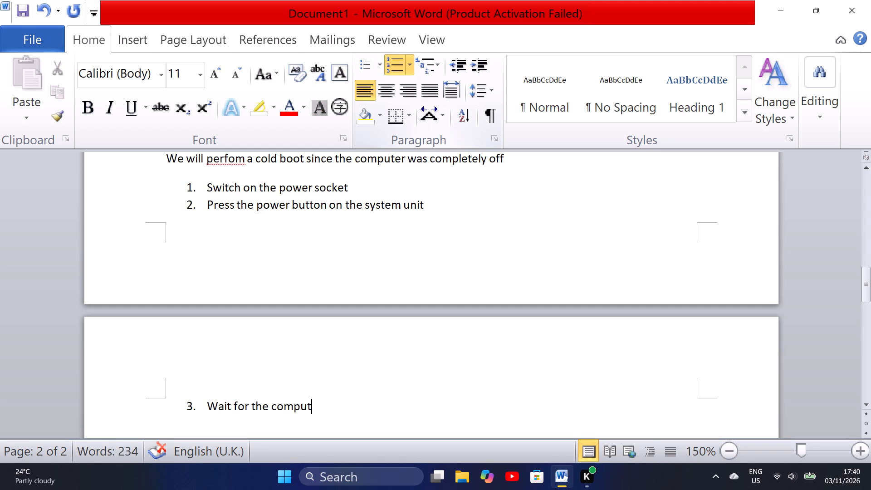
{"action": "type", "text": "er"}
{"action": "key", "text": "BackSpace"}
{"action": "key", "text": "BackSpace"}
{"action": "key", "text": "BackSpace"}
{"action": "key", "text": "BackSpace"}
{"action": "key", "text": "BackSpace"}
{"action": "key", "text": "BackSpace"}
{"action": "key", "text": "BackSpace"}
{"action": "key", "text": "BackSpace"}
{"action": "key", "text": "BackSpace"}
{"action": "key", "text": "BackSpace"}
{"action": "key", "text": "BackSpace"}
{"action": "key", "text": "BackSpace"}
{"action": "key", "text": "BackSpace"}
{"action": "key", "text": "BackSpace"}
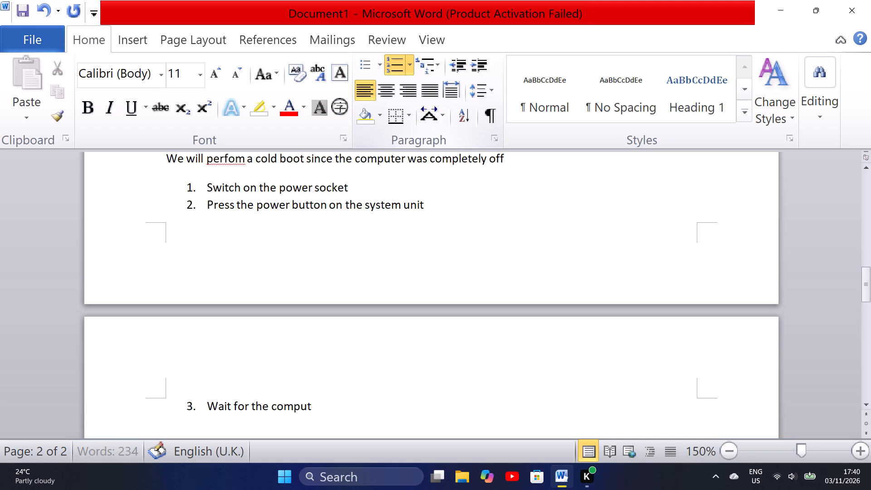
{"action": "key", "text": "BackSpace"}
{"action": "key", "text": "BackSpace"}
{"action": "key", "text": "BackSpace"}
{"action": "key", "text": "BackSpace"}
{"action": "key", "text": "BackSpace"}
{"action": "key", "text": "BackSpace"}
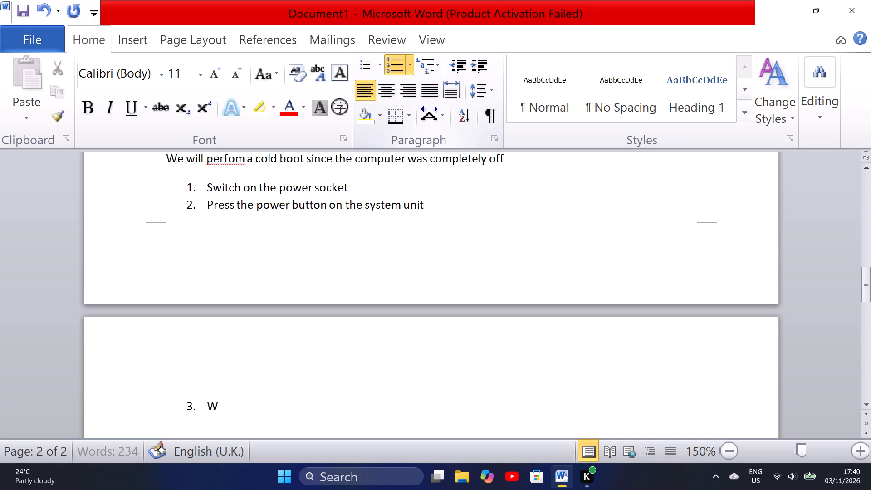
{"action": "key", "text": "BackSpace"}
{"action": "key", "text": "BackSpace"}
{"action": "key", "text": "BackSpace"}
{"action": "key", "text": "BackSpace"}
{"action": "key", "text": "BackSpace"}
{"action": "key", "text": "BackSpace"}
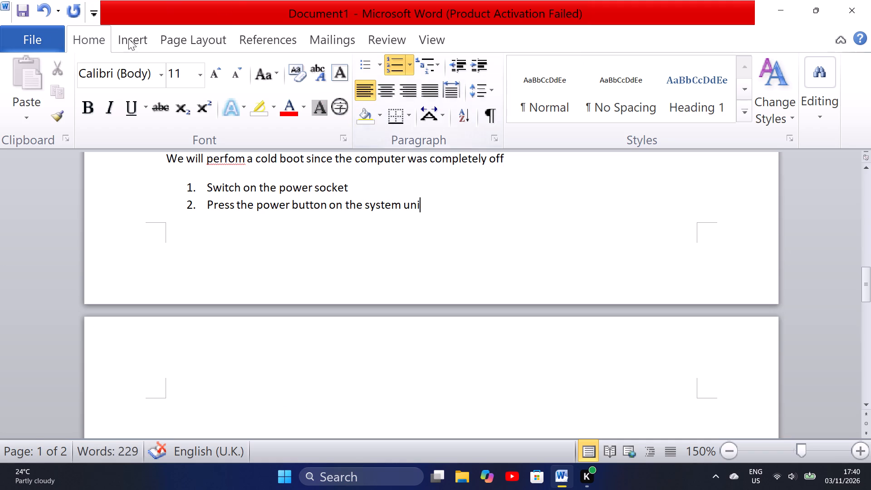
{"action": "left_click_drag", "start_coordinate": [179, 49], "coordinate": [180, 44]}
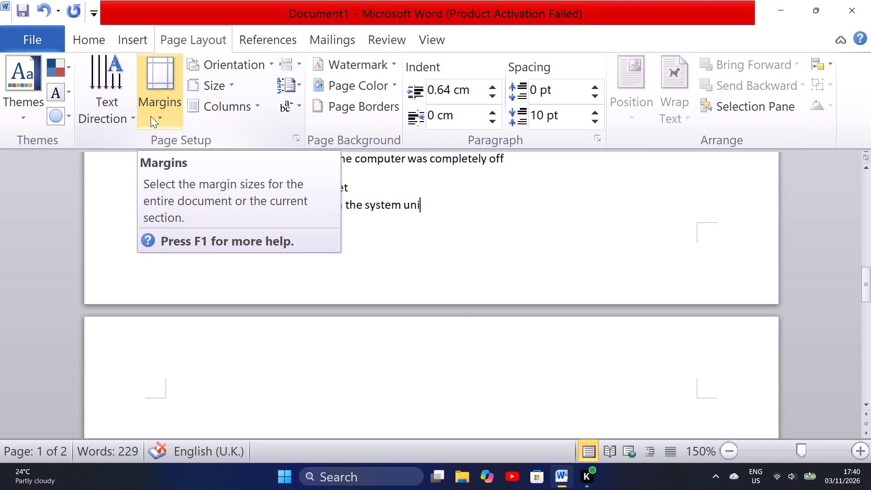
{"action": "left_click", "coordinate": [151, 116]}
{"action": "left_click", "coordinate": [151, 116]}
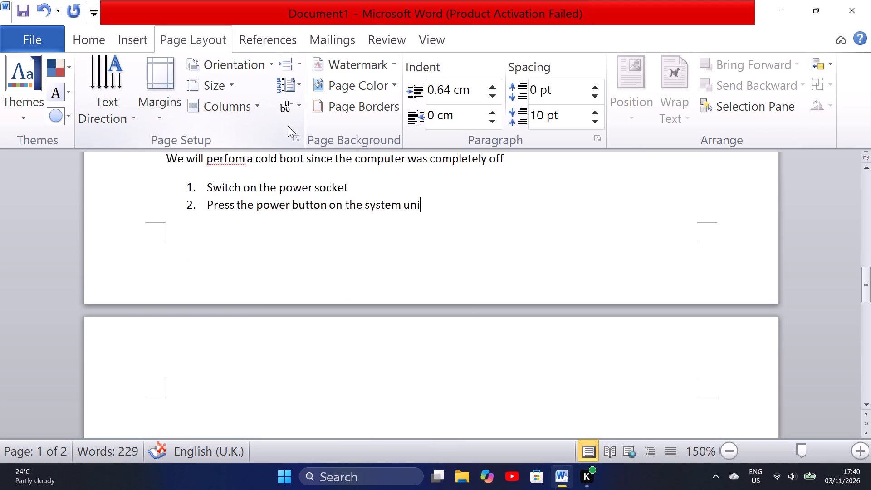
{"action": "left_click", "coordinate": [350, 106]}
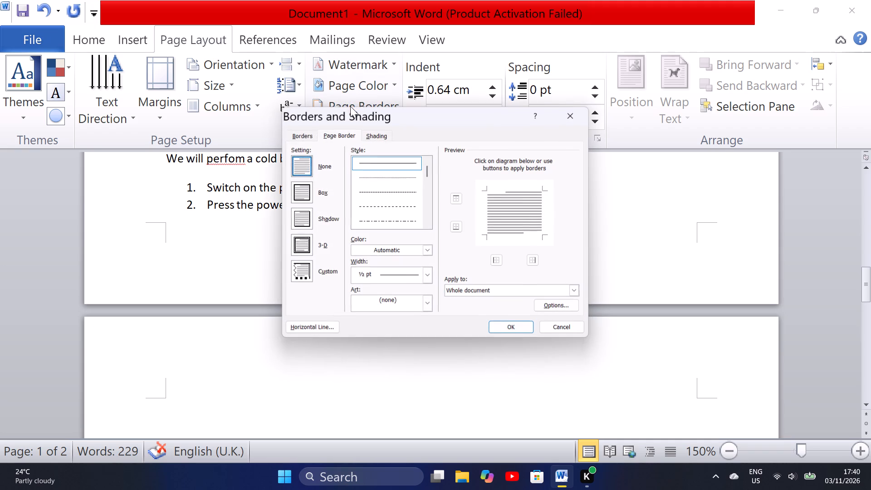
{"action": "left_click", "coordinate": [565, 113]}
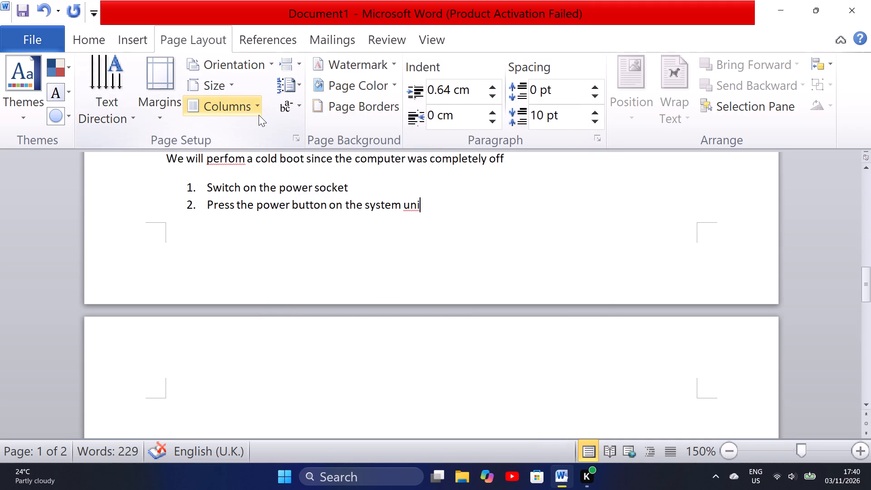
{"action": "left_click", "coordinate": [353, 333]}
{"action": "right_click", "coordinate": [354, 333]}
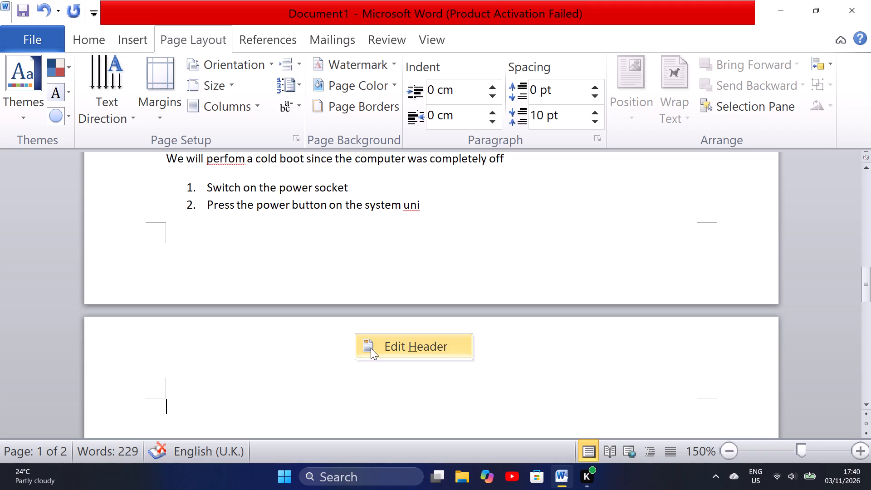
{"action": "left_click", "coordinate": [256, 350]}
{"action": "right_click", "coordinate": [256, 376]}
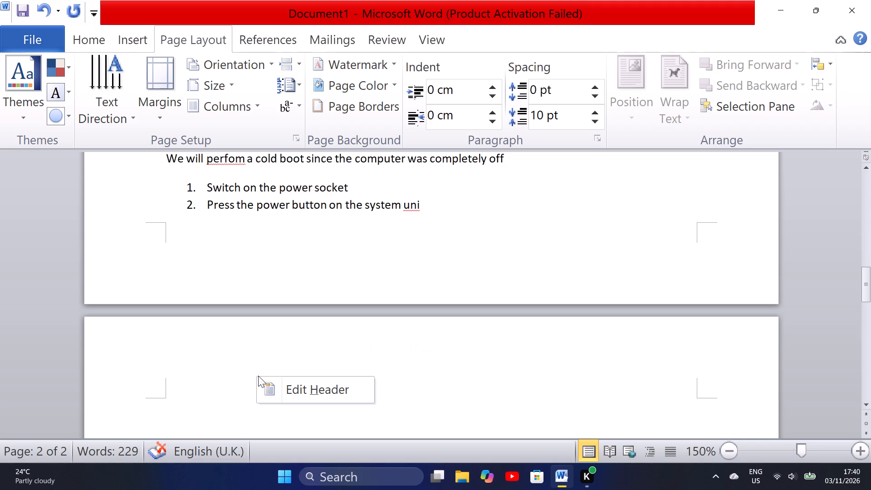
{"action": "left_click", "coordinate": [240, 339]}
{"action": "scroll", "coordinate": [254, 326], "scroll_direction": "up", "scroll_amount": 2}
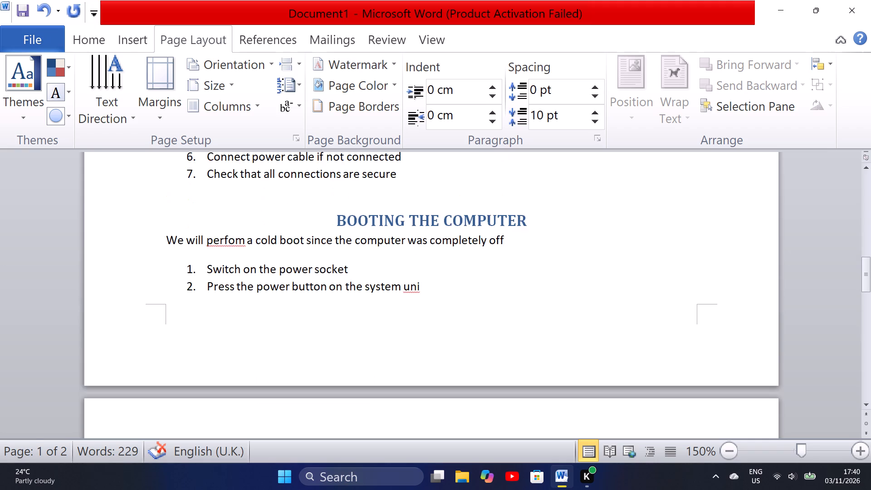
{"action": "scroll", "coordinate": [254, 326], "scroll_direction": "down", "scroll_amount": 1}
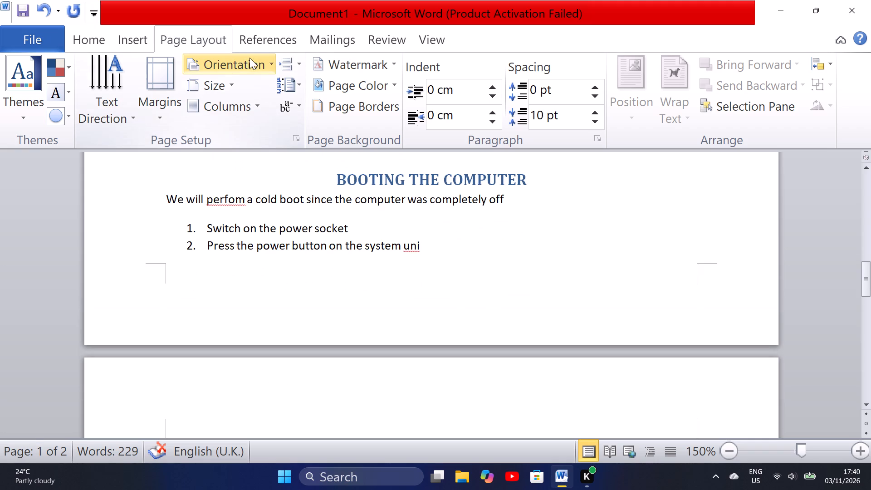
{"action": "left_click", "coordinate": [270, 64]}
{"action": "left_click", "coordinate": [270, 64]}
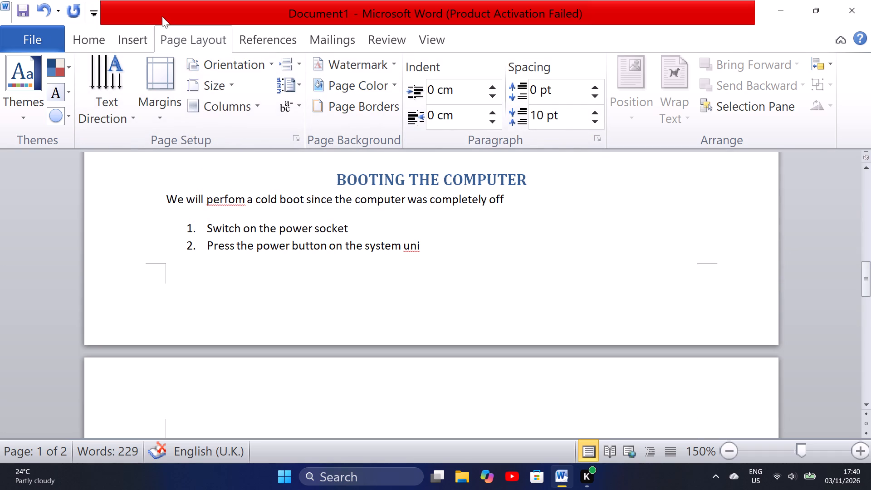
Insert a page break on the empty line after the Booting the Computer list.
{"action": "left_click", "coordinate": [128, 32]}
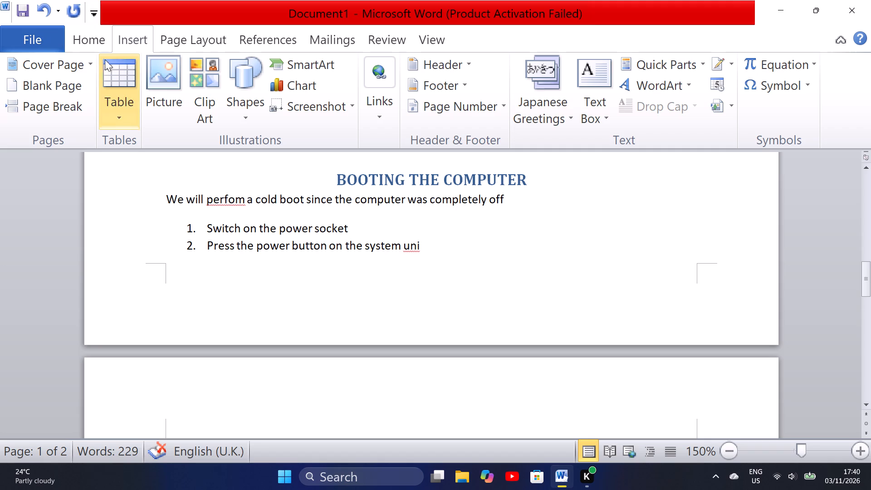
{"action": "left_click", "coordinate": [73, 101]}
{"action": "scroll", "coordinate": [235, 297], "scroll_direction": "down", "scroll_amount": 2}
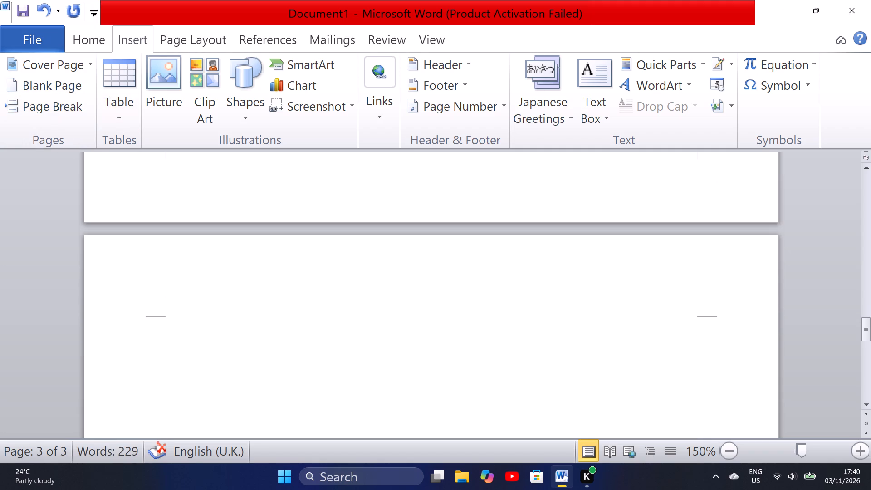
{"action": "scroll", "coordinate": [241, 312], "scroll_direction": "up", "scroll_amount": 12}
{"action": "scroll", "coordinate": [236, 302], "scroll_direction": "up", "scroll_amount": 10}
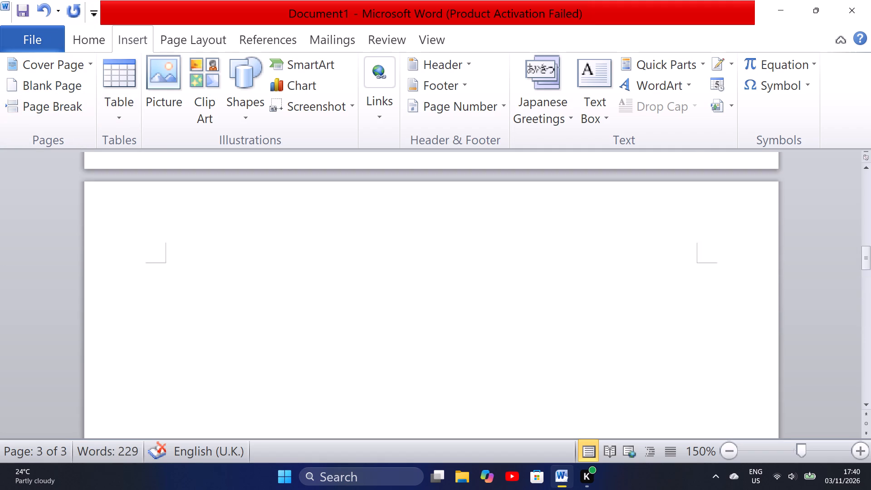
Undo the recent page break insertion after the Booting the Computer list.
{"action": "scroll", "coordinate": [223, 282], "scroll_direction": "up", "scroll_amount": 4}
{"action": "scroll", "coordinate": [220, 258], "scroll_direction": "down", "scroll_amount": 4}
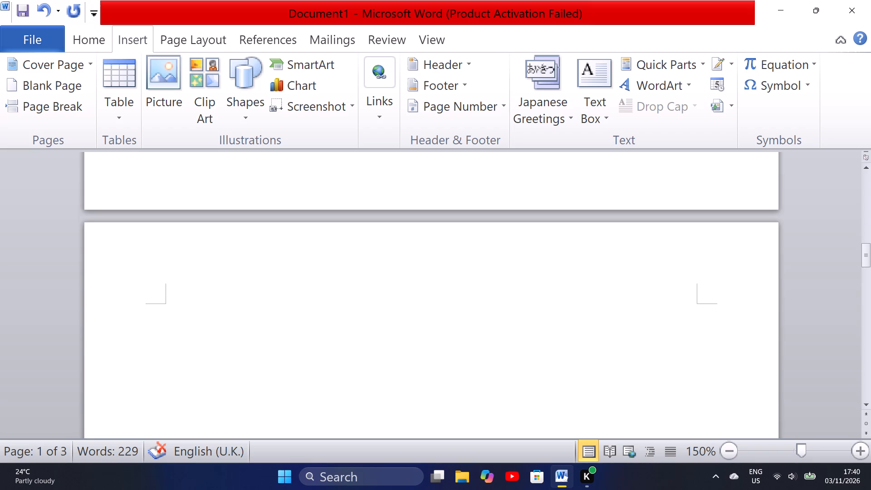
{"action": "scroll", "coordinate": [169, 284], "scroll_direction": "down", "scroll_amount": 6}
{"action": "scroll", "coordinate": [181, 323], "scroll_direction": "down", "scroll_amount": 18}
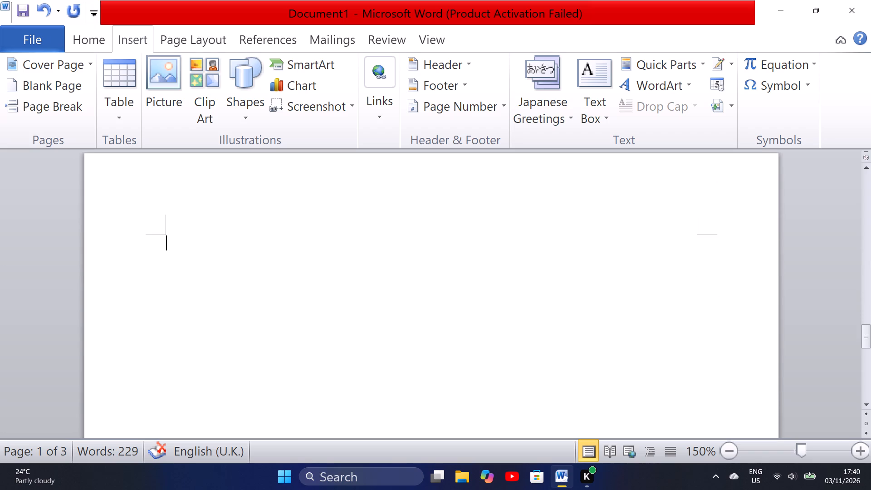
{"action": "key", "text": "ctrl+z"}
{"action": "scroll", "coordinate": [171, 281], "scroll_direction": "down", "scroll_amount": 4}
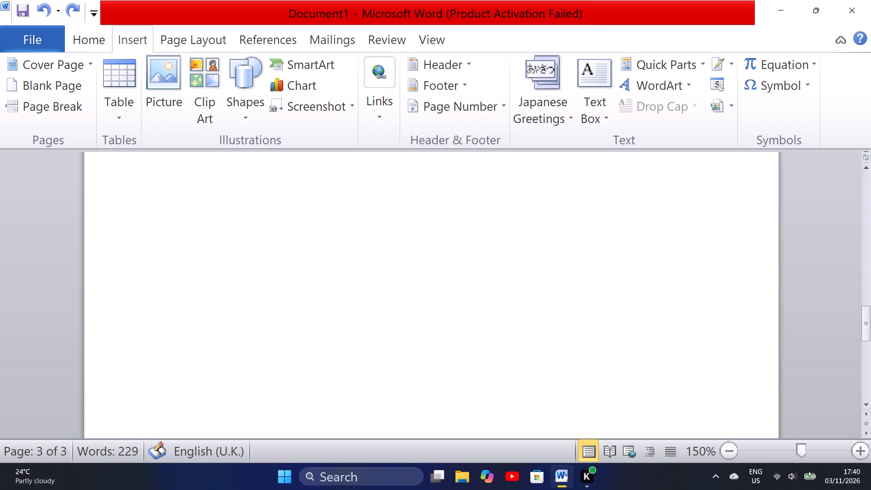
{"action": "scroll", "coordinate": [171, 281], "scroll_direction": "down", "scroll_amount": 14}
{"action": "scroll", "coordinate": [171, 281], "scroll_direction": "down", "scroll_amount": 7}
{"action": "scroll", "coordinate": [171, 281], "scroll_direction": "up", "scroll_amount": 20}
{"action": "key", "text": "ctrl+z"}
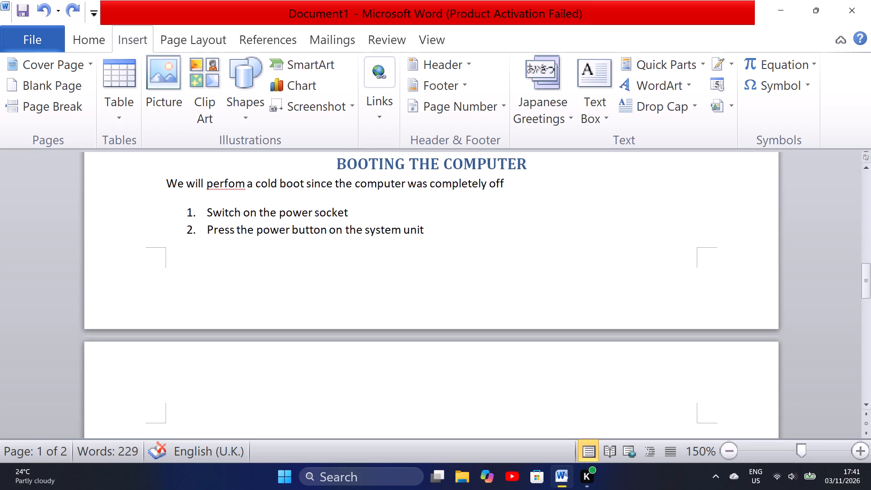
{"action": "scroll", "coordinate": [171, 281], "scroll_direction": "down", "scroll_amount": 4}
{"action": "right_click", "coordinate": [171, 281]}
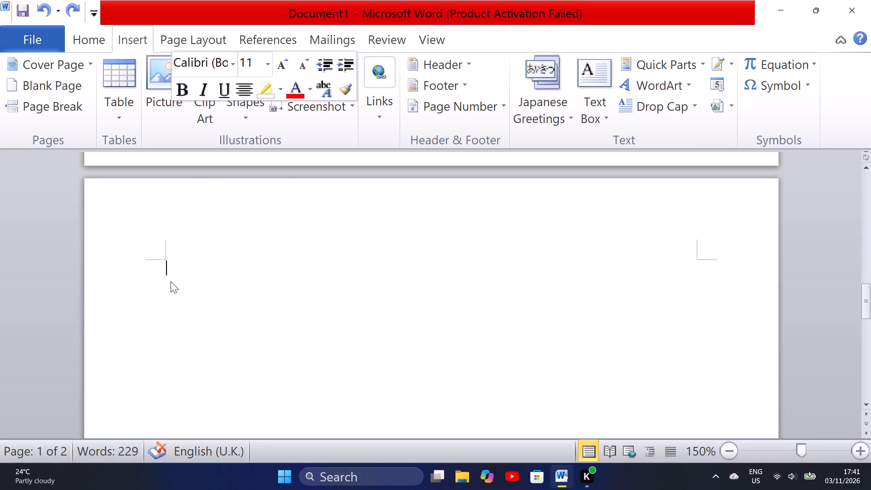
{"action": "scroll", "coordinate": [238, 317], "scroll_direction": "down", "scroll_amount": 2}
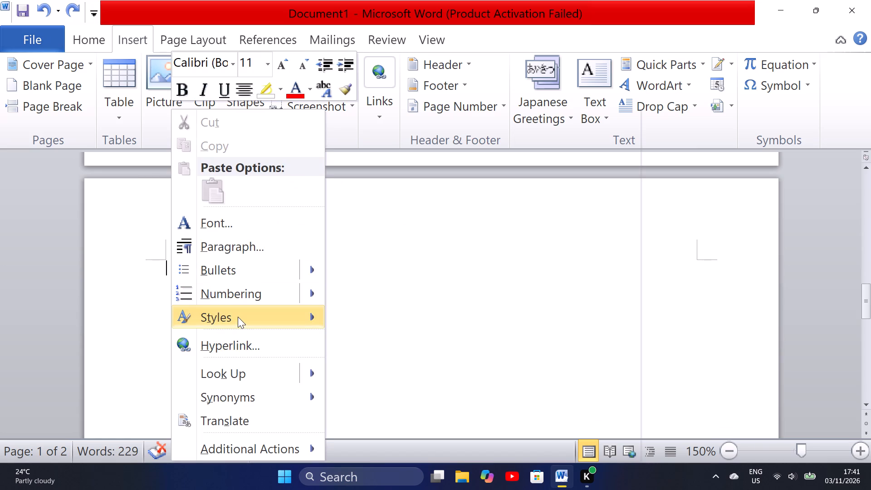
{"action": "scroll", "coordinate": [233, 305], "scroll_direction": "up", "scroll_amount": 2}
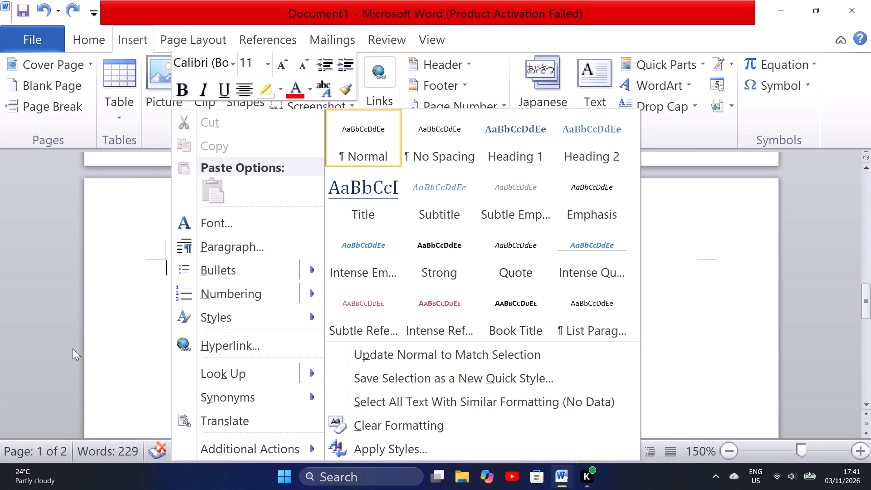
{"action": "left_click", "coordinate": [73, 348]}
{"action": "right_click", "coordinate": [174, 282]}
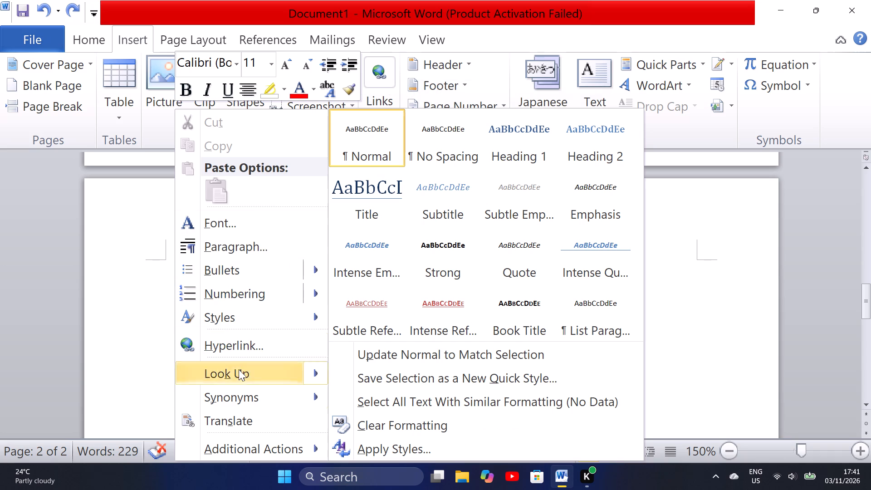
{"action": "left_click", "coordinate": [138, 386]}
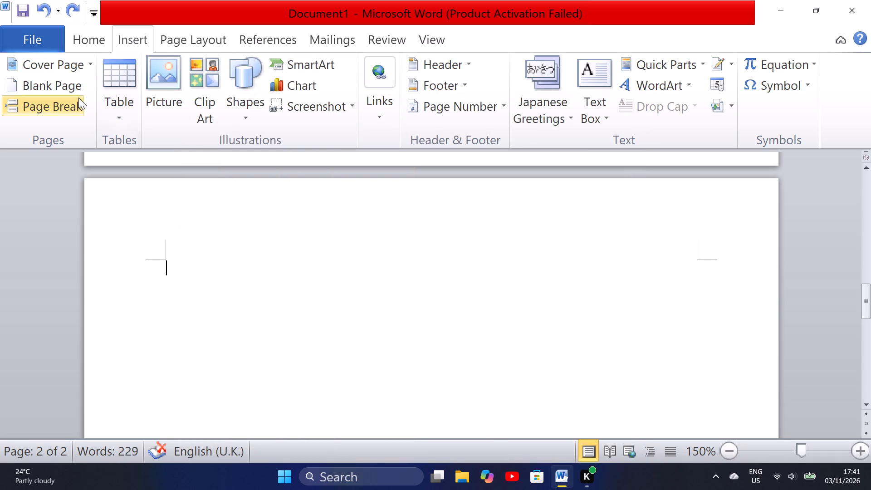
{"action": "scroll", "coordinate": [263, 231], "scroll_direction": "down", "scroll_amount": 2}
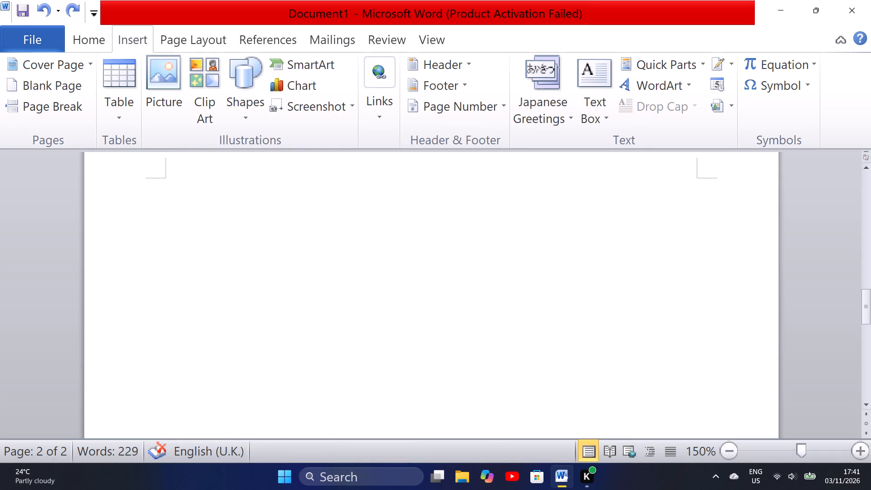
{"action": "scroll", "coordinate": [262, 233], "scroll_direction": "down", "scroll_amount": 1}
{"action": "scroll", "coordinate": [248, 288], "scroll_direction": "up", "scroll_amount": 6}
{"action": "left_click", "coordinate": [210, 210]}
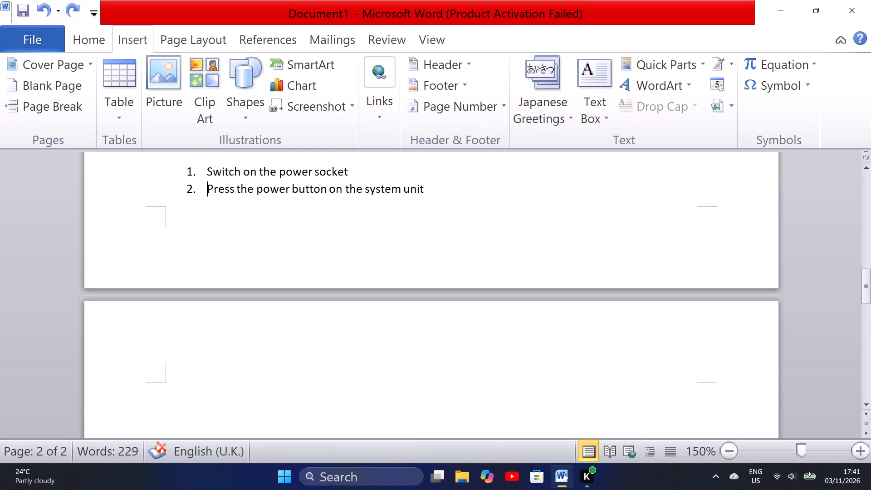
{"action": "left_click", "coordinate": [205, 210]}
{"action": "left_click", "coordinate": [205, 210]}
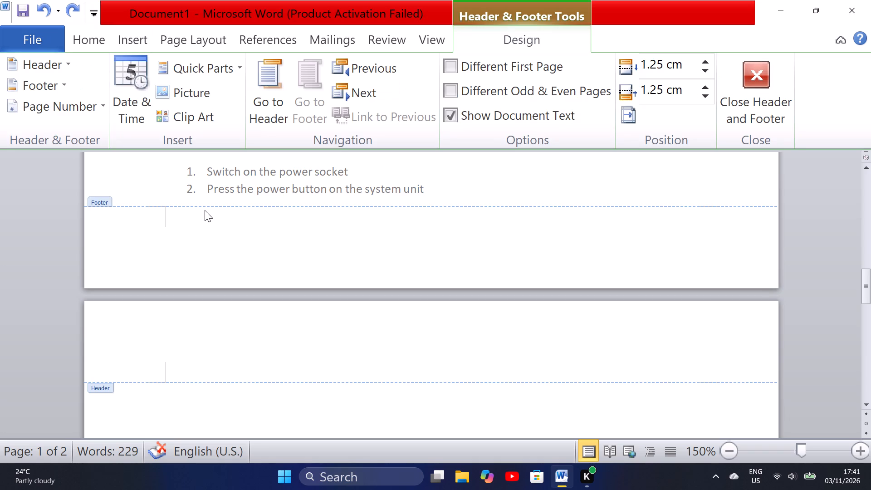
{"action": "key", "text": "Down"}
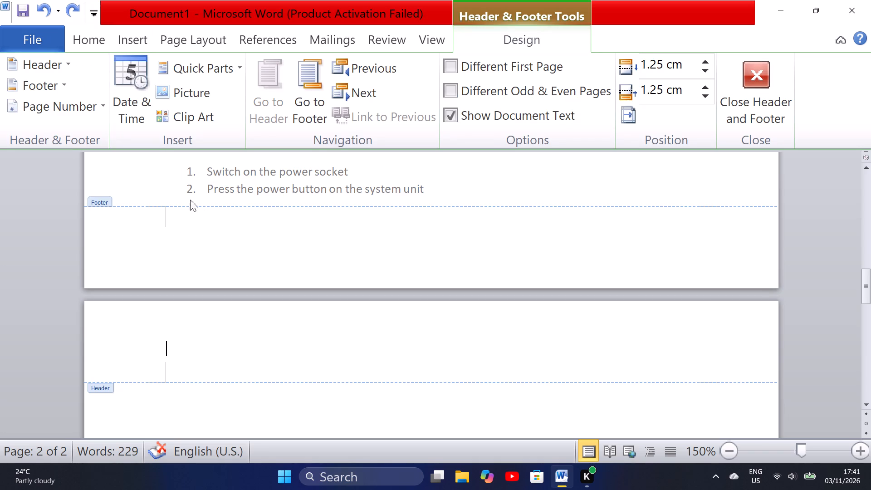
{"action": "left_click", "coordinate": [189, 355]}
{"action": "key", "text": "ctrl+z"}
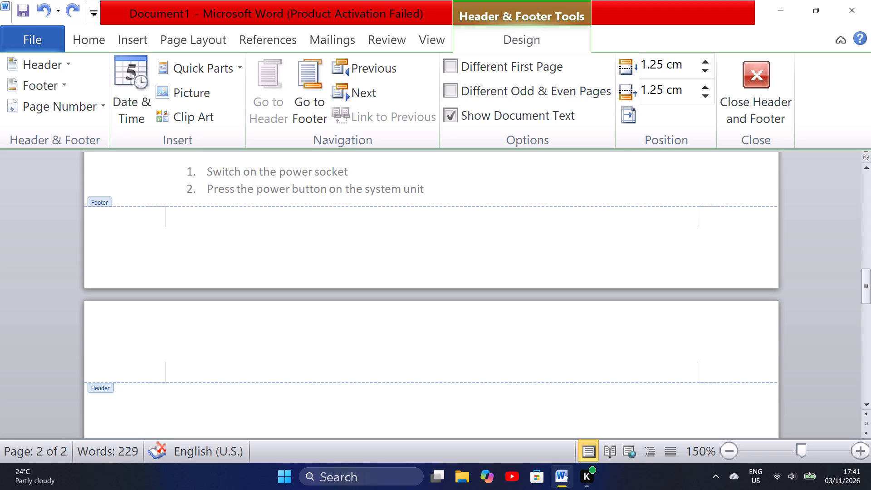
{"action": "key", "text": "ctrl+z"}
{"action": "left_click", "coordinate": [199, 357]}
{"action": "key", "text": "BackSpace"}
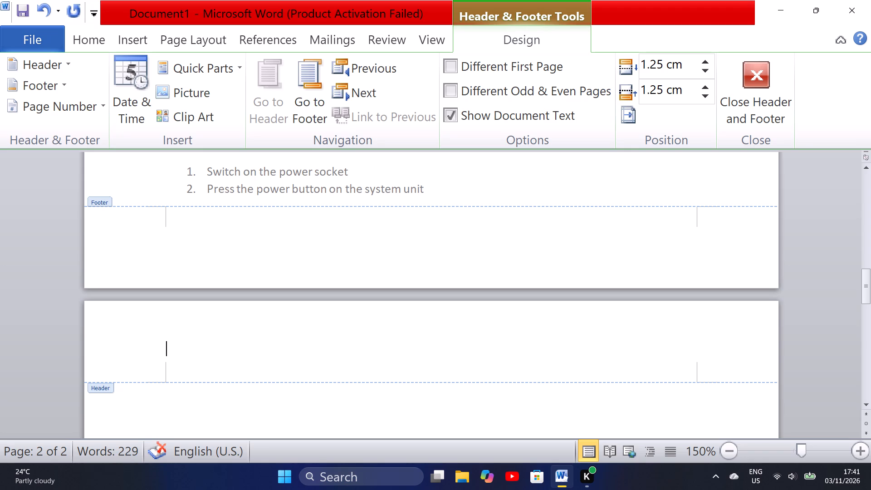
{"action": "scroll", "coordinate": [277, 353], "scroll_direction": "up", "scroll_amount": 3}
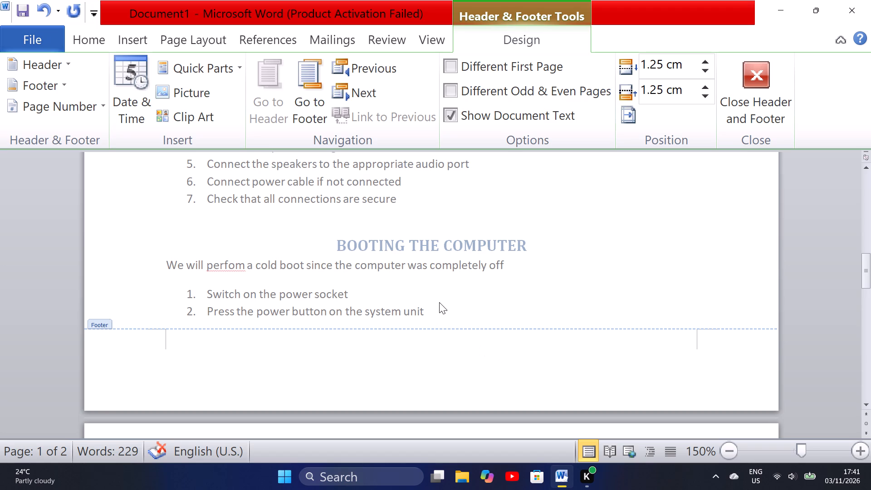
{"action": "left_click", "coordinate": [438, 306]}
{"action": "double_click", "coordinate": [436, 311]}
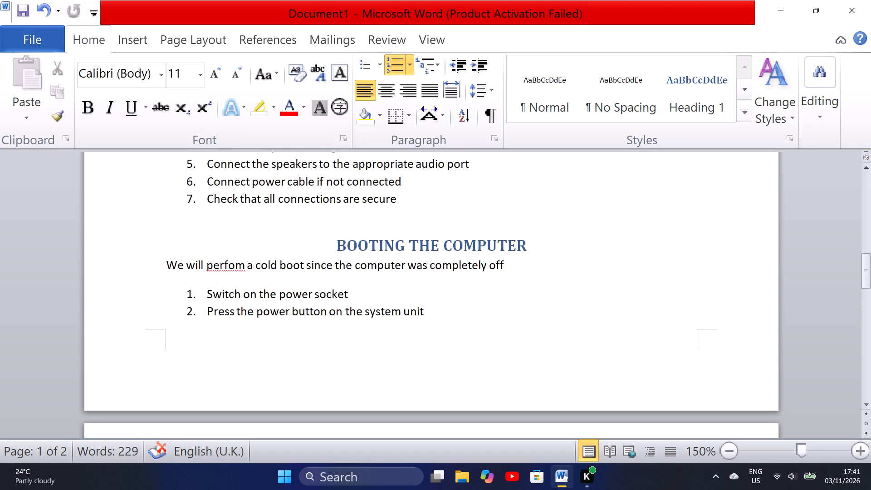
Place the insertion point at the end of item 2, "Press the power button on the system unit", in the booting list.
{"action": "left_click", "coordinate": [428, 314]}
{"action": "scroll", "coordinate": [228, 239], "scroll_direction": "down", "scroll_amount": 2}
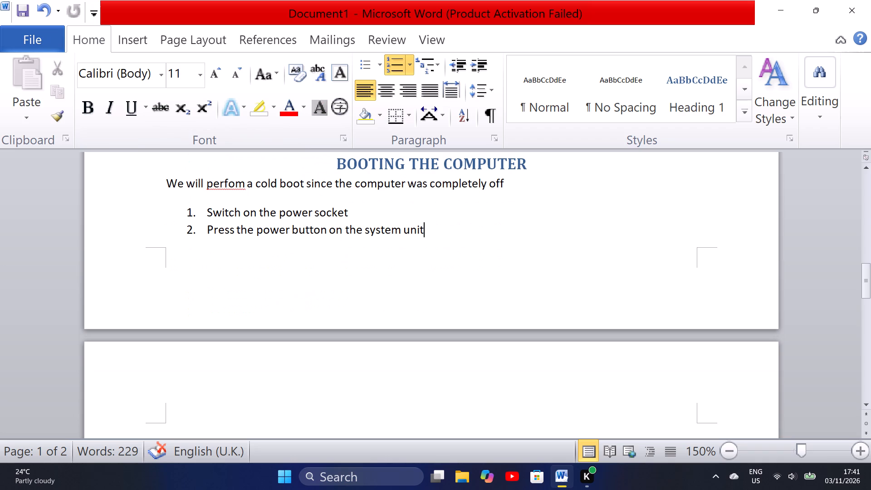
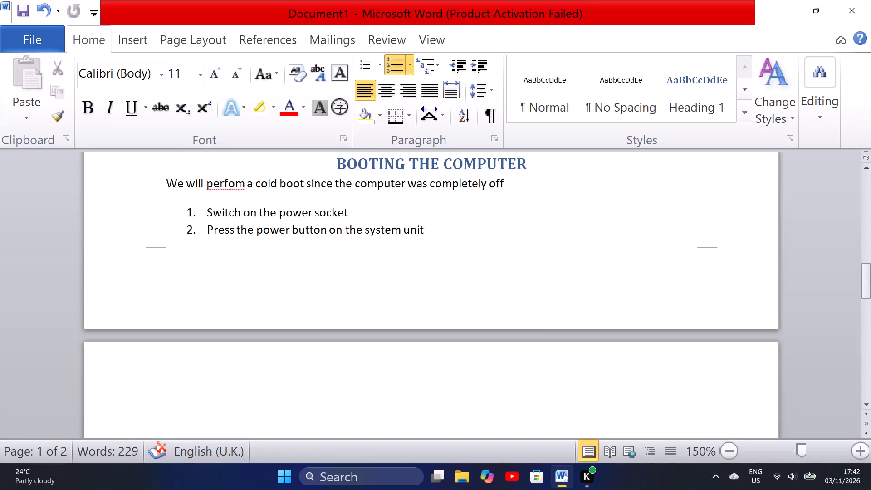
Undo the recent edits step by step until booting item 2 reads "Press the power buttoz".
{"action": "scroll", "coordinate": [316, 375], "scroll_direction": "down", "scroll_amount": 2}
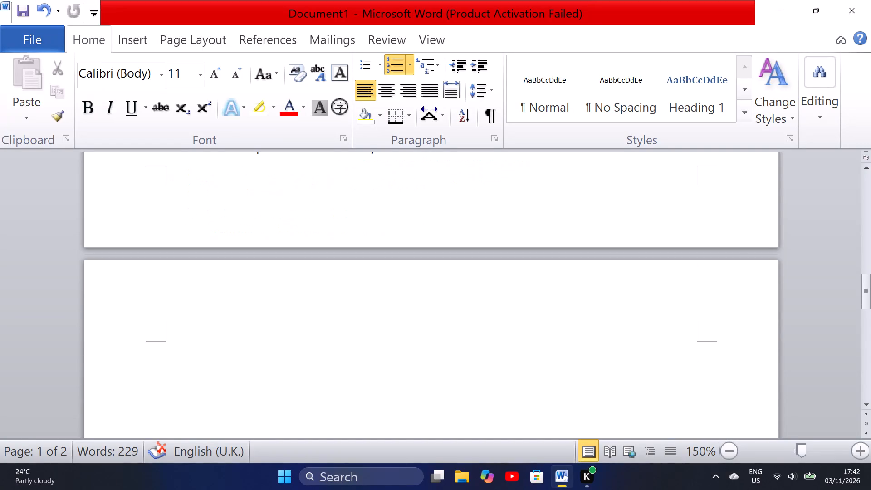
{"action": "key", "text": "ctrl+z"}
{"action": "key", "text": "ctrl+z"}
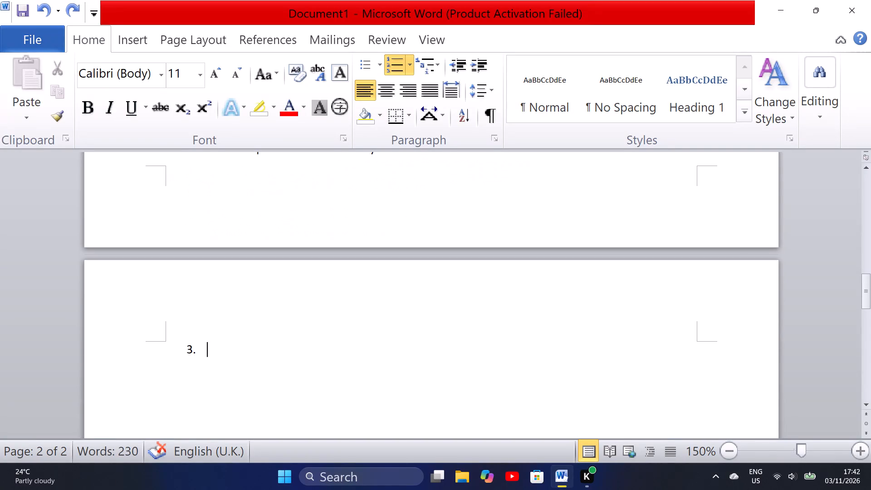
{"action": "key", "text": "ctrl+z"}
{"action": "key", "text": "ctrl+z"}
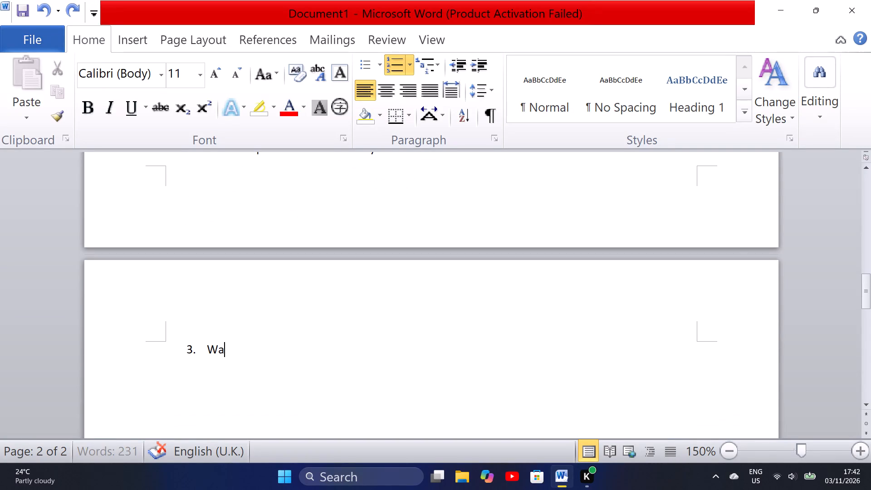
{"action": "key", "text": "ctrl+z"}
{"action": "key", "text": "ctrl+z"}
{"action": "key", "text": "ctrl+z"}
{"action": "scroll", "coordinate": [316, 375], "scroll_direction": "up", "scroll_amount": 4}
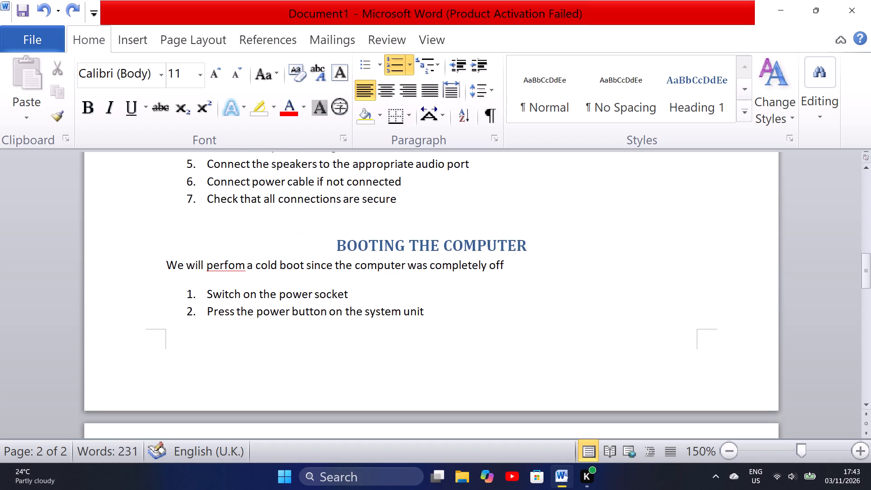
{"action": "key", "text": "ctrl+z"}
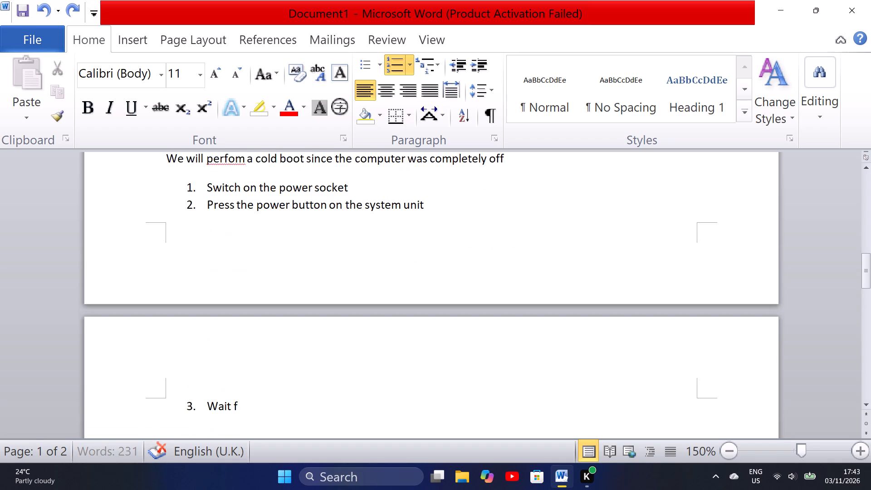
{"action": "scroll", "coordinate": [316, 375], "scroll_direction": "down", "scroll_amount": 1}
{"action": "key", "text": "ctrl+z"}
{"action": "key", "text": "ctrl+z"}
{"action": "key", "text": "ctrl+z"}
{"action": "key", "text": "ctrl+z"}
{"action": "key", "text": "ctrl+z"}
{"action": "key", "text": "ctrl+z"}
{"action": "key", "text": "ctrl+z"}
{"action": "key", "text": "ctrl+z"}
{"action": "key", "text": "ctrl+z"}
{"action": "key", "text": "ctrl+z"}
{"action": "key", "text": "ctrl+z"}
{"action": "key", "text": "ctrl+z"}
{"action": "key", "text": "ctrl+z"}
{"action": "key", "text": "ctrl+z"}
{"action": "key", "text": "ctrl+z"}
{"action": "key", "text": "ctrl+z"}
{"action": "key", "text": "ctrl+z"}
{"action": "key", "text": "ctrl+z"}
{"action": "key", "text": "ctrl+z"}
{"action": "key", "text": "ctrl+z"}
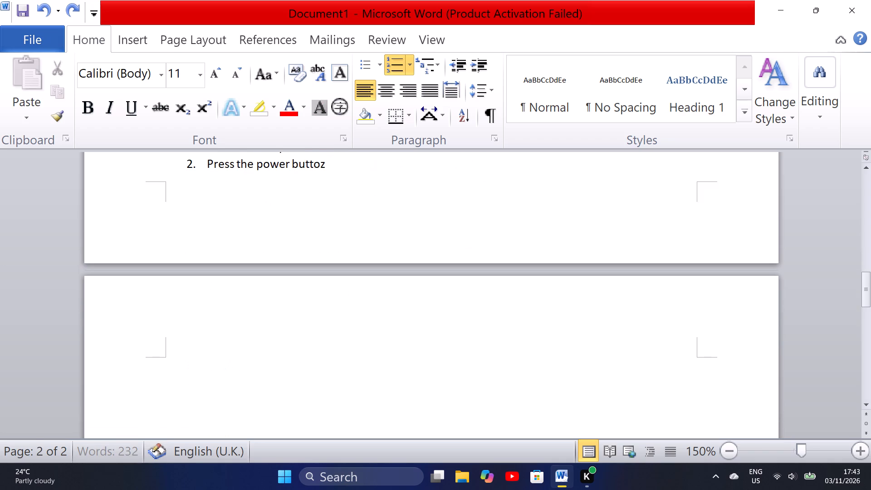
{"action": "scroll", "coordinate": [316, 375], "scroll_direction": "up", "scroll_amount": 3}
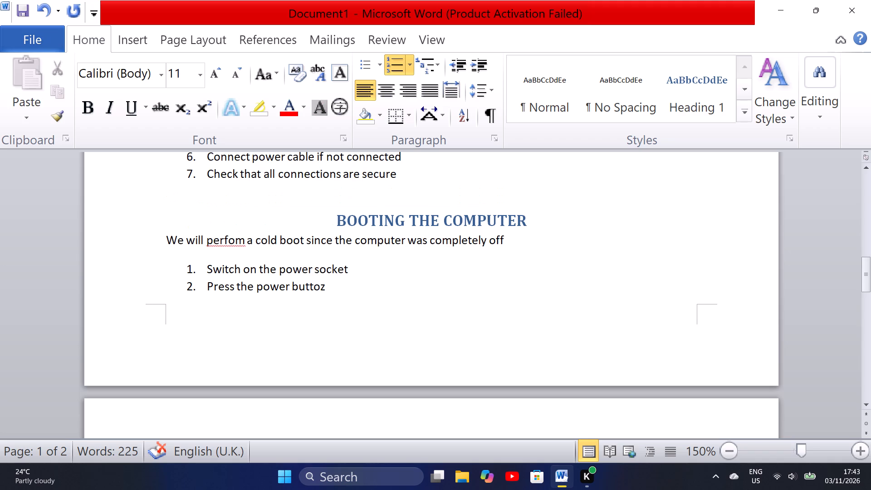
{"action": "scroll", "coordinate": [336, 371], "scroll_direction": "down", "scroll_amount": 2}
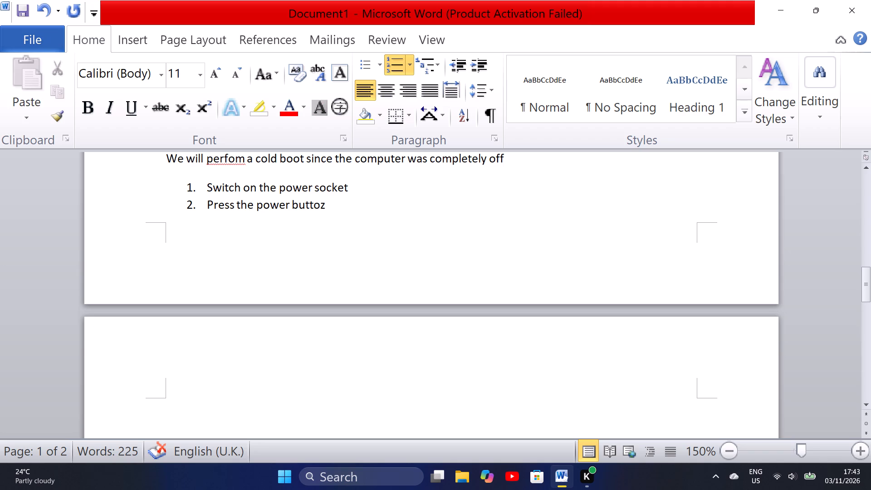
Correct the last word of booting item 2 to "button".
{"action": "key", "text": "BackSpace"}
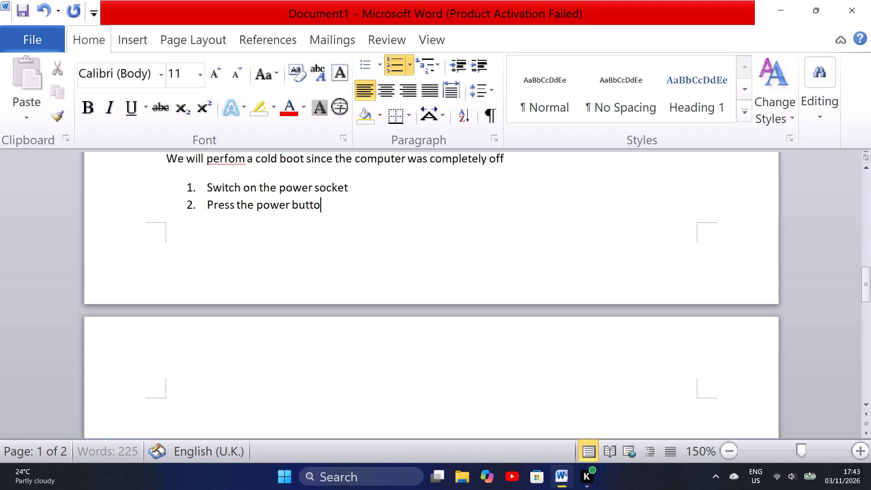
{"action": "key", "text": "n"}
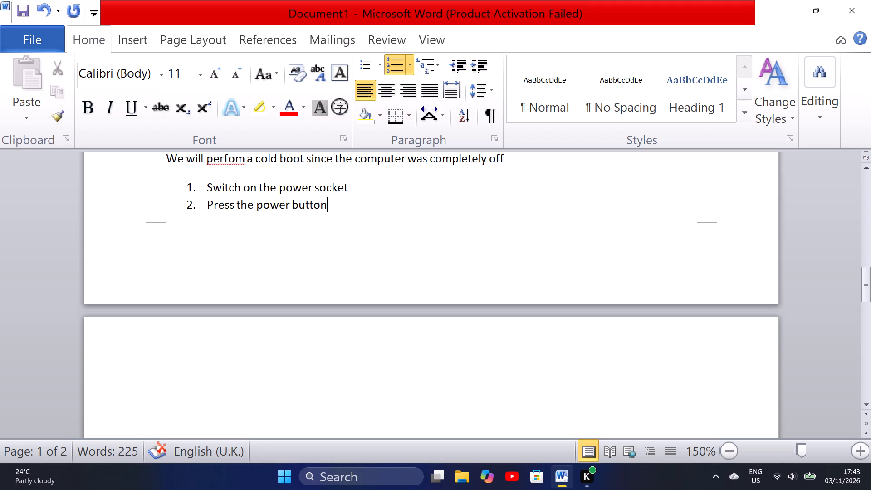
Show the paragraph marks and other hidden formatting symbols.
{"action": "key", "text": "ctrl+shift+8"}
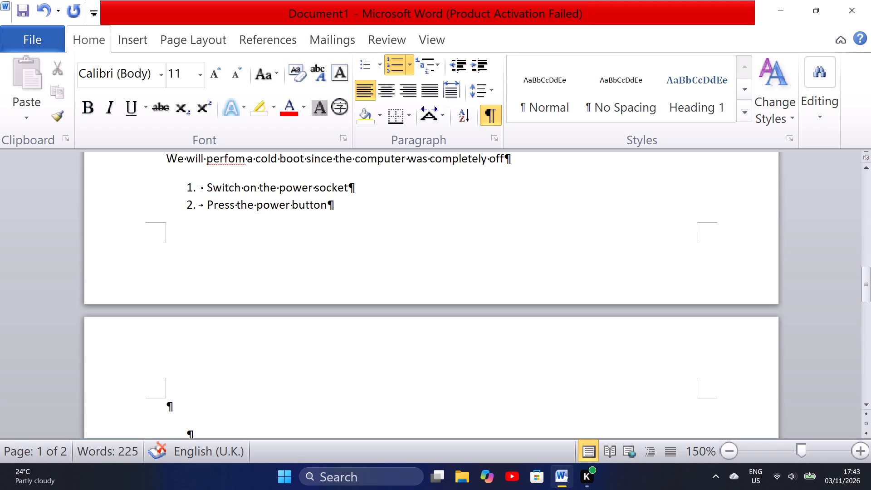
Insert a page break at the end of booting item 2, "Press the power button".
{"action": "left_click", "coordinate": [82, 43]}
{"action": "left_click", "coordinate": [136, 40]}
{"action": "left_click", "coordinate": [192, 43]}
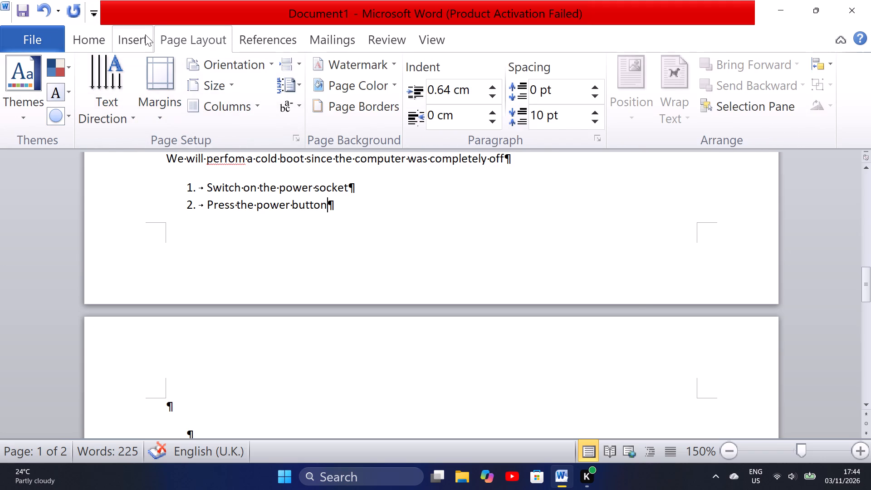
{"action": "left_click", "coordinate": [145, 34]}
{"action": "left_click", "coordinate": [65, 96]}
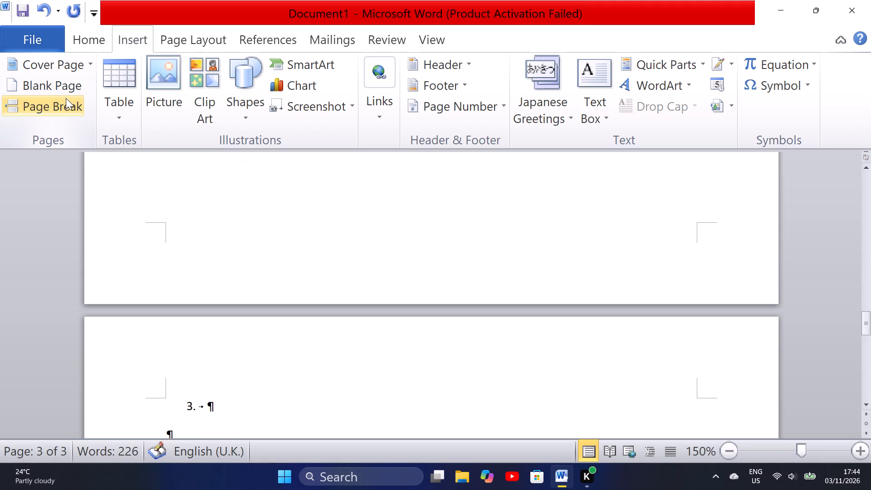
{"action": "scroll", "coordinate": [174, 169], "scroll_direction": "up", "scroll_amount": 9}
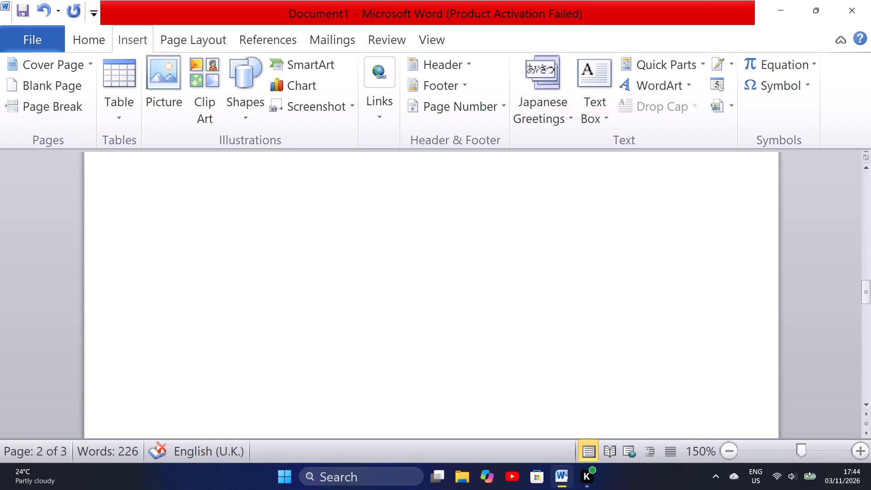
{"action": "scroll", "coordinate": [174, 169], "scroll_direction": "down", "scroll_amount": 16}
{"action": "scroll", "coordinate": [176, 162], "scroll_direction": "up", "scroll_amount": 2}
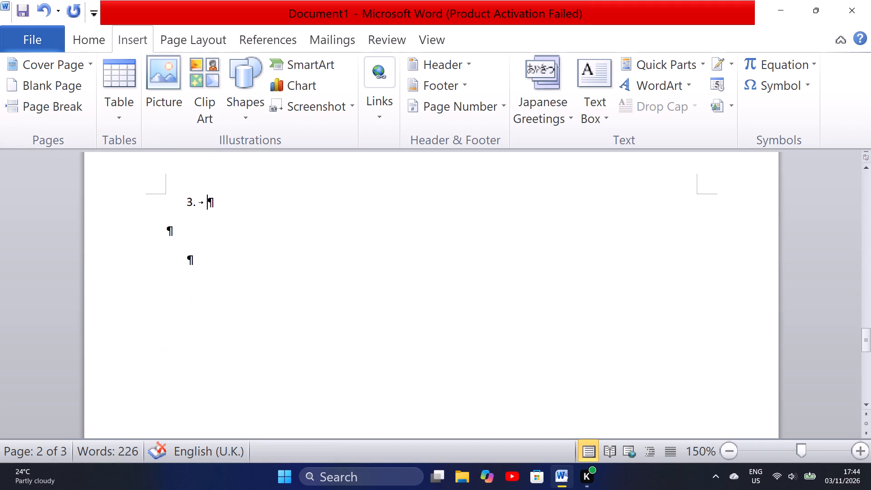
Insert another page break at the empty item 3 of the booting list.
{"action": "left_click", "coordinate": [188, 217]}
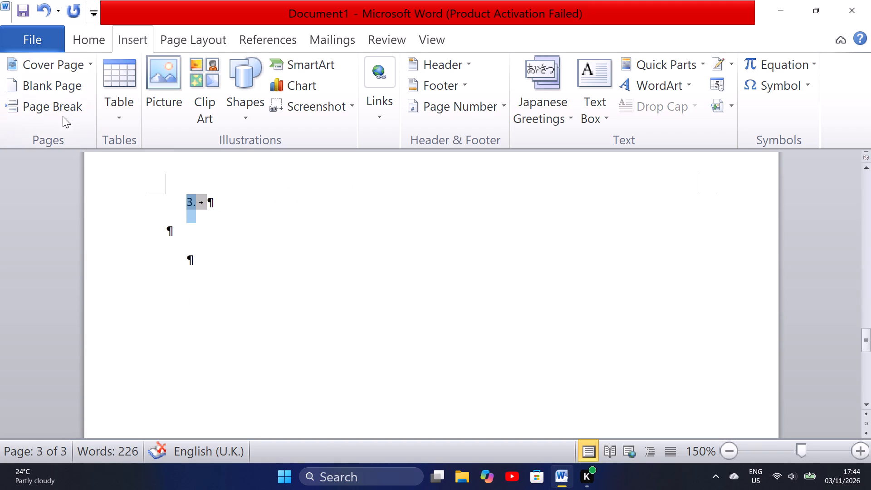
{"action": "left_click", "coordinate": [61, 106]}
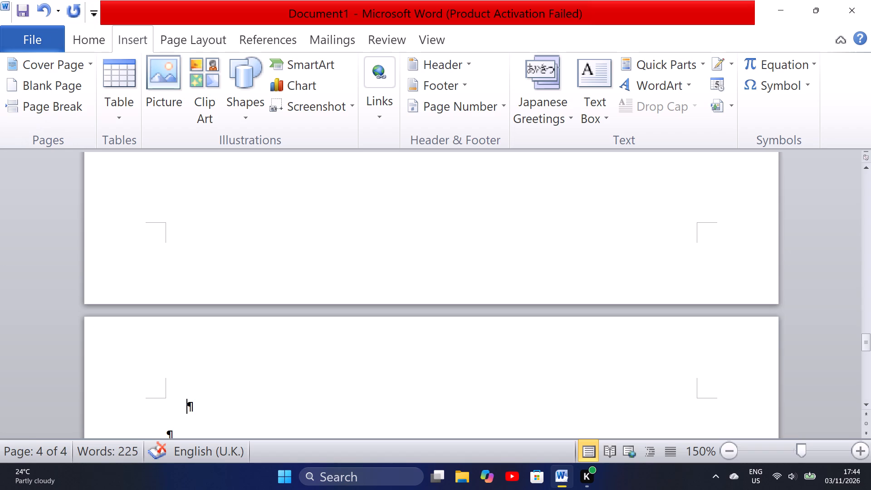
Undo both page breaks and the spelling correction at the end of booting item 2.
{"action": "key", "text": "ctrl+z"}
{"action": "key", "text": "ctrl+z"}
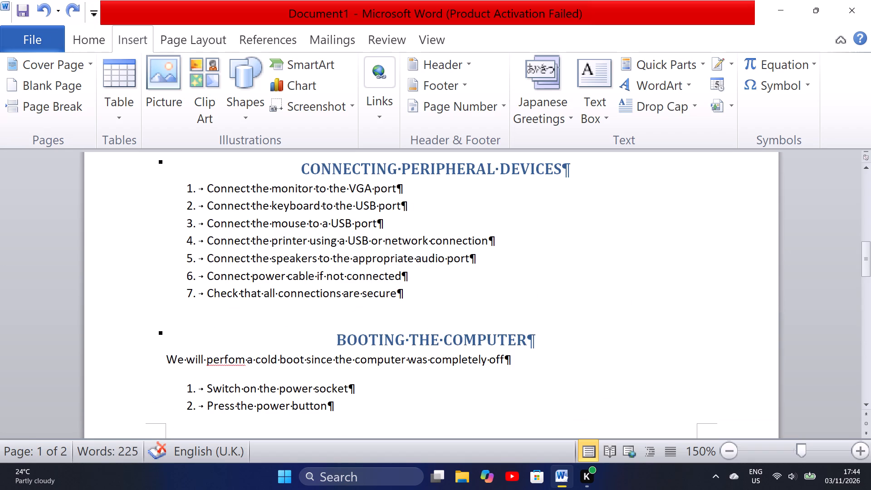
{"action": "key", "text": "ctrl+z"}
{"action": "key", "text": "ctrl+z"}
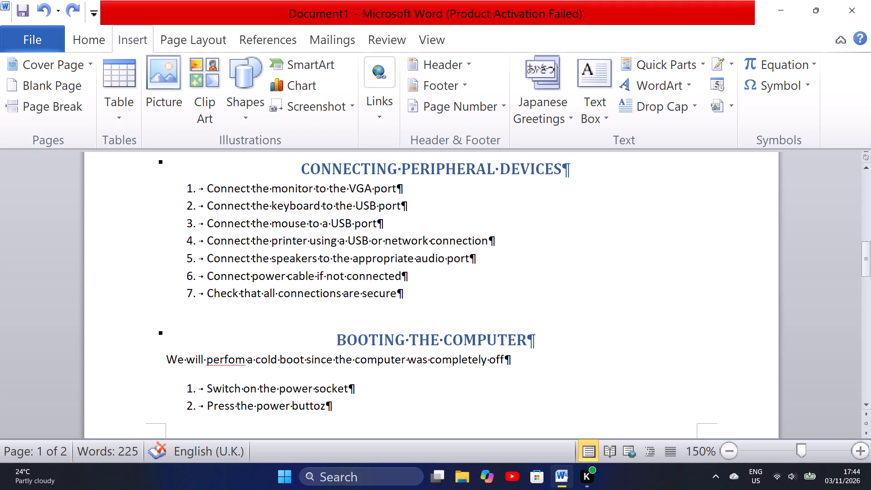
Delete the empty paragraphs on the second page, after the Booting the Computer list.
{"action": "scroll", "coordinate": [142, 224], "scroll_direction": "up", "scroll_amount": 1}
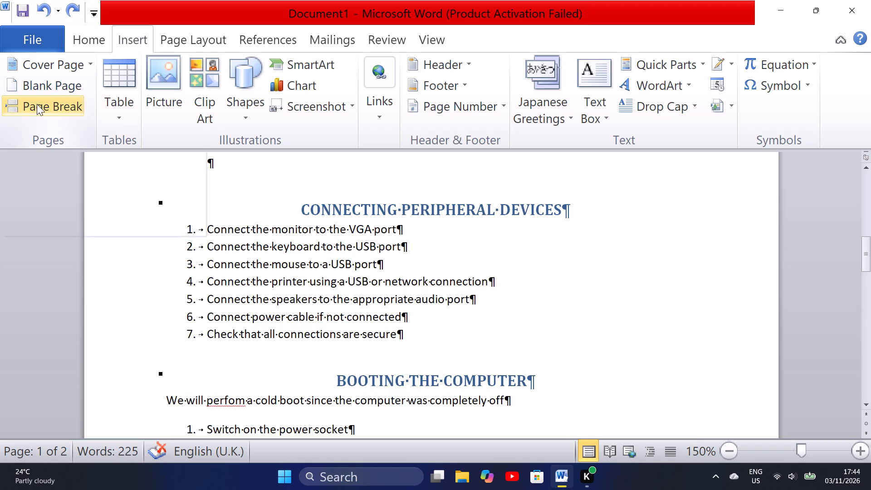
{"action": "scroll", "coordinate": [55, 138], "scroll_direction": "down", "scroll_amount": 5}
{"action": "scroll", "coordinate": [147, 206], "scroll_direction": "down", "scroll_amount": 4}
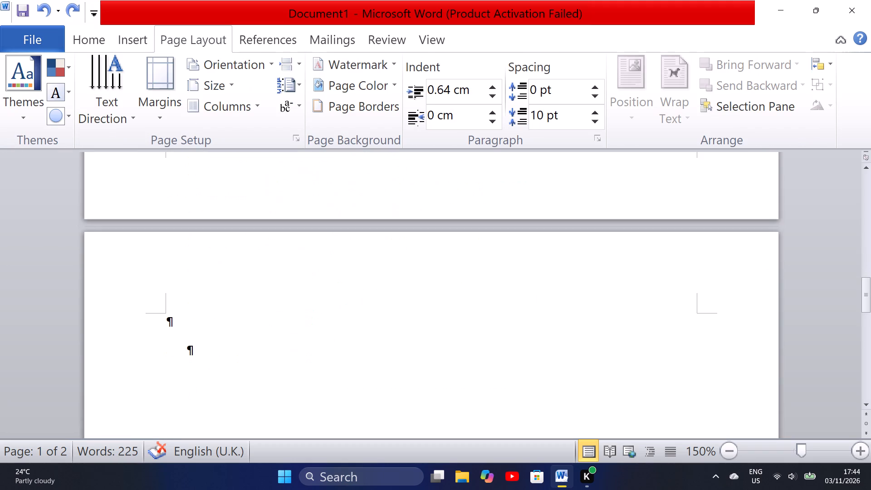
{"action": "left_click", "coordinate": [254, 328]}
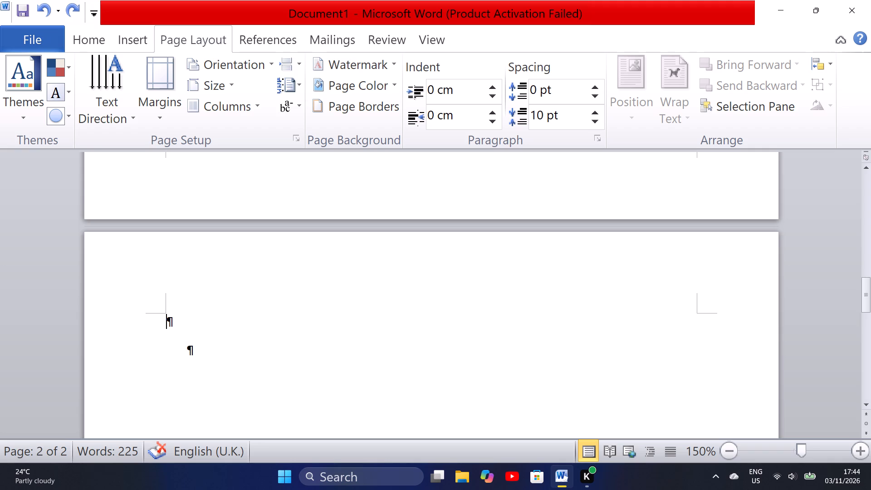
{"action": "key", "text": "Delete"}
{"action": "key", "text": "Delete"}
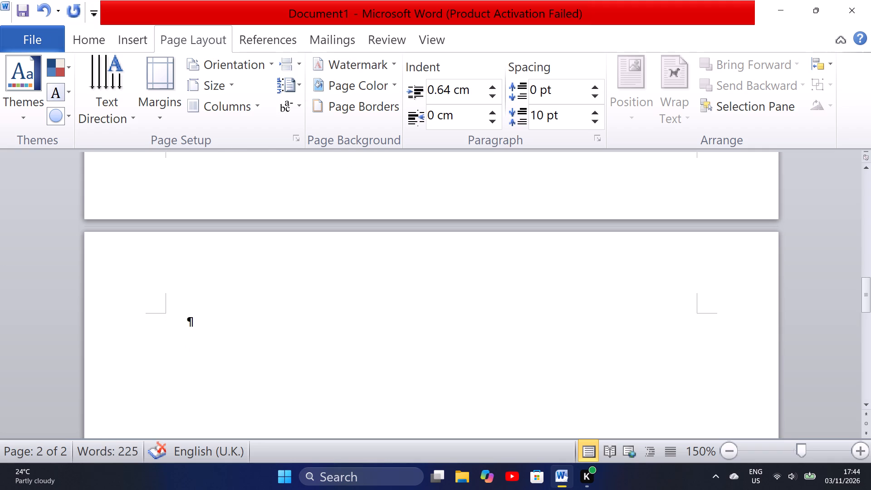
{"action": "scroll", "coordinate": [255, 304], "scroll_direction": "up", "scroll_amount": 2}
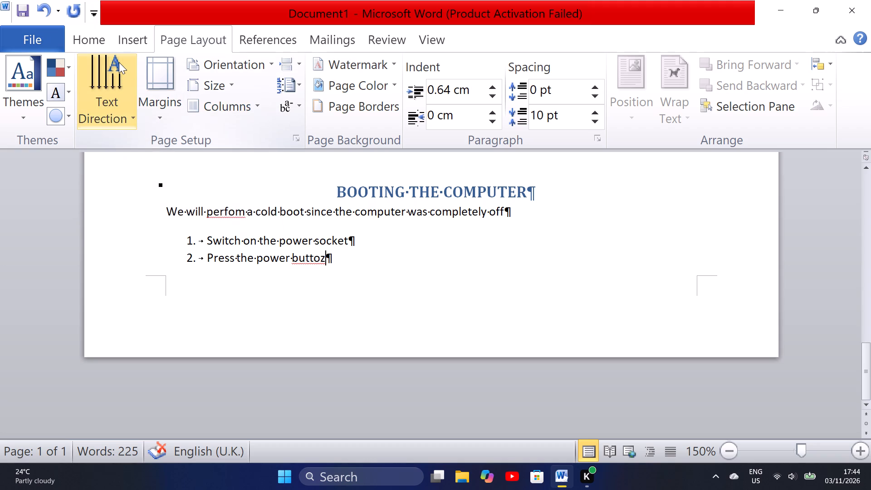
Hide the formatting marks.
{"action": "key", "text": "ctrl+shift+8"}
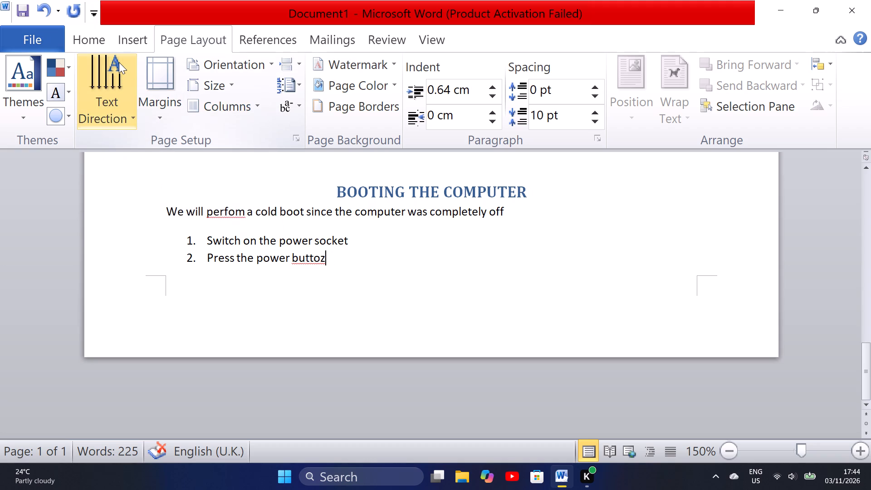
Correct "buttoz" and complete booting item 2 as "Press the power button in the ayatem unit".
{"action": "key", "text": "BackSpace"}
{"action": "key", "text": "n"}
{"action": "key", "text": "space"}
{"action": "type", "text": "in th"}
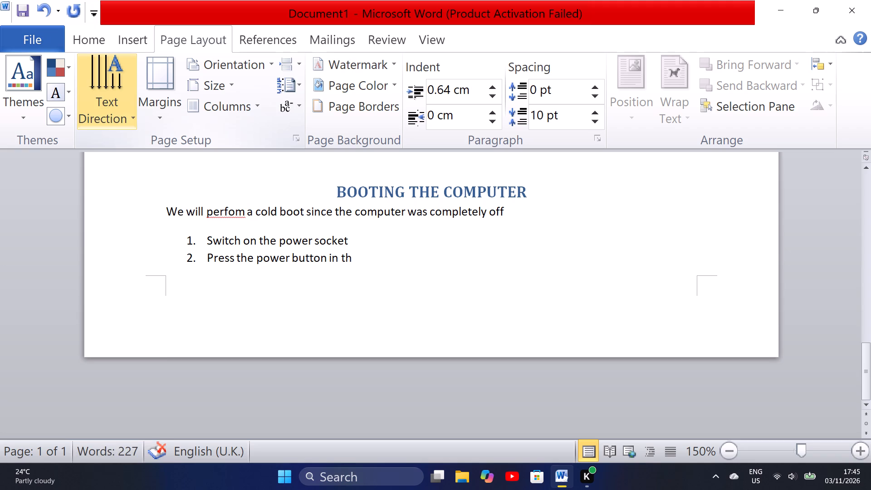
{"action": "type", "text": "e ayate"}
{"action": "type", "text": "m un"}
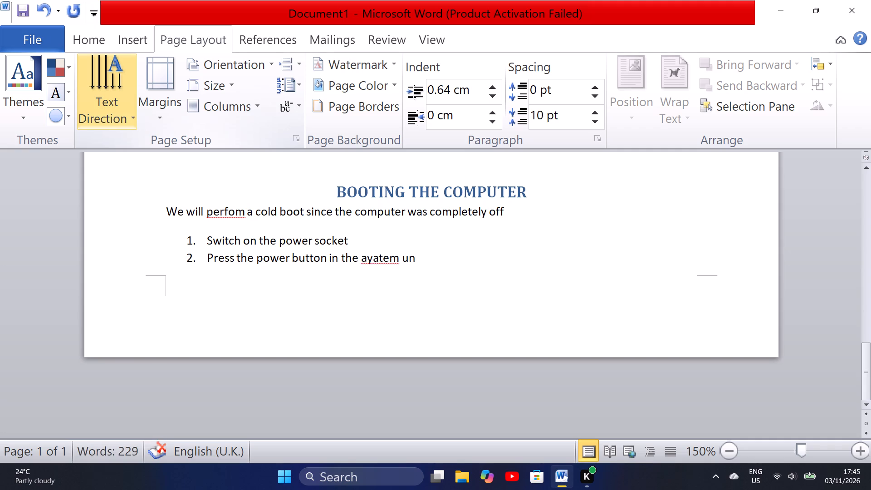
{"action": "type", "text": "it"}
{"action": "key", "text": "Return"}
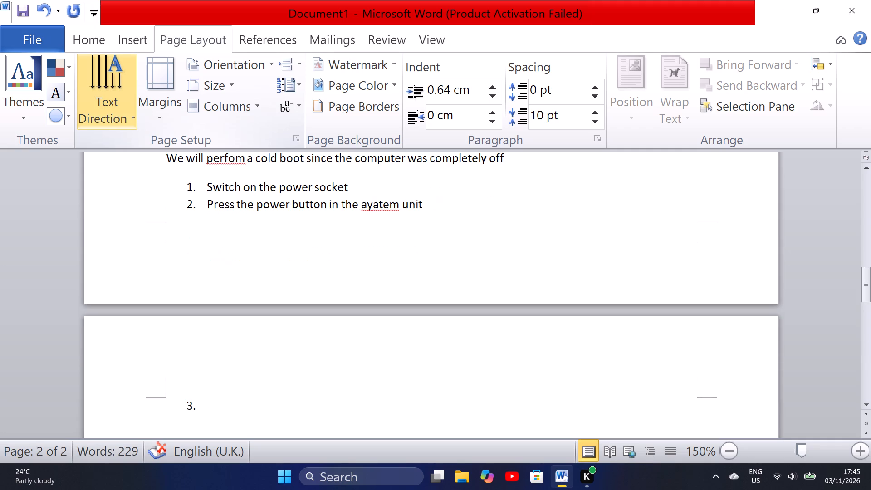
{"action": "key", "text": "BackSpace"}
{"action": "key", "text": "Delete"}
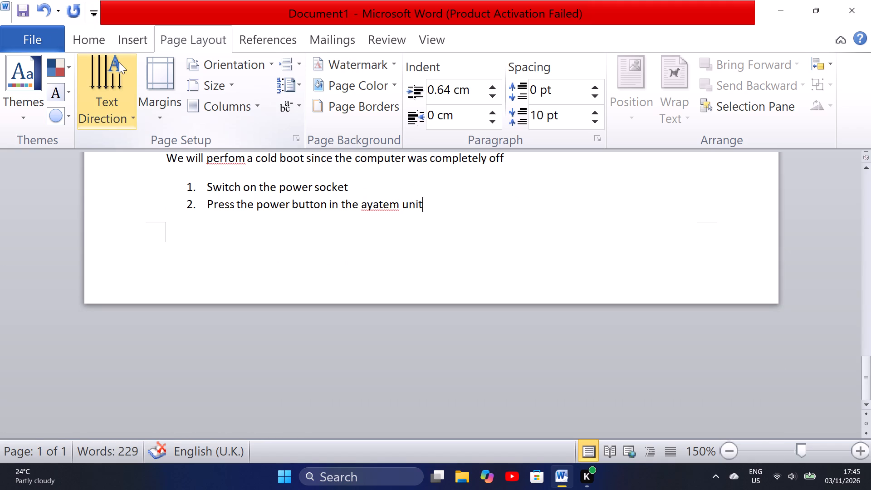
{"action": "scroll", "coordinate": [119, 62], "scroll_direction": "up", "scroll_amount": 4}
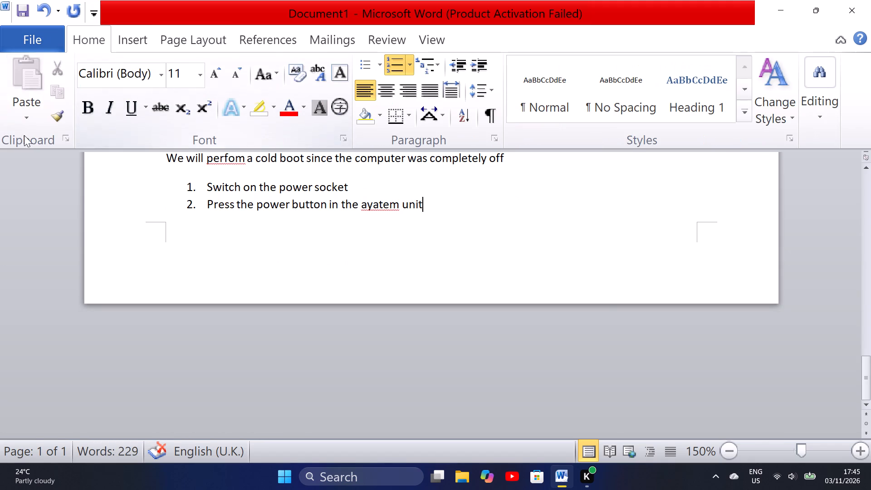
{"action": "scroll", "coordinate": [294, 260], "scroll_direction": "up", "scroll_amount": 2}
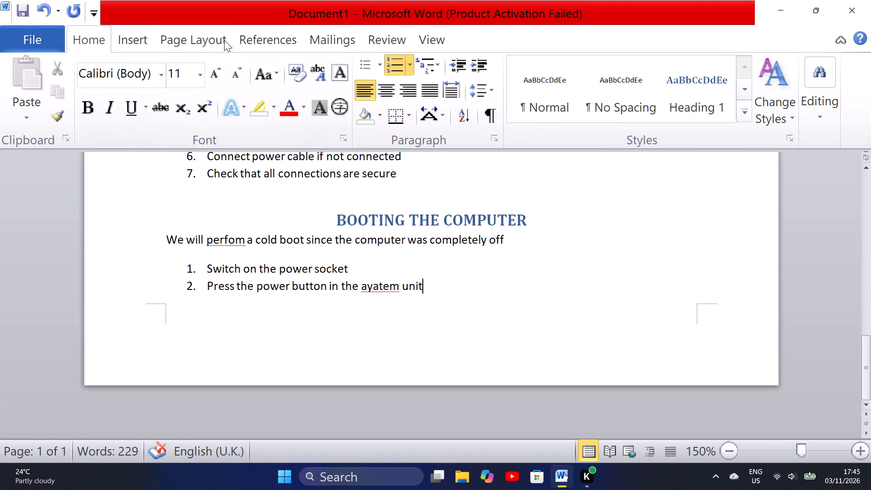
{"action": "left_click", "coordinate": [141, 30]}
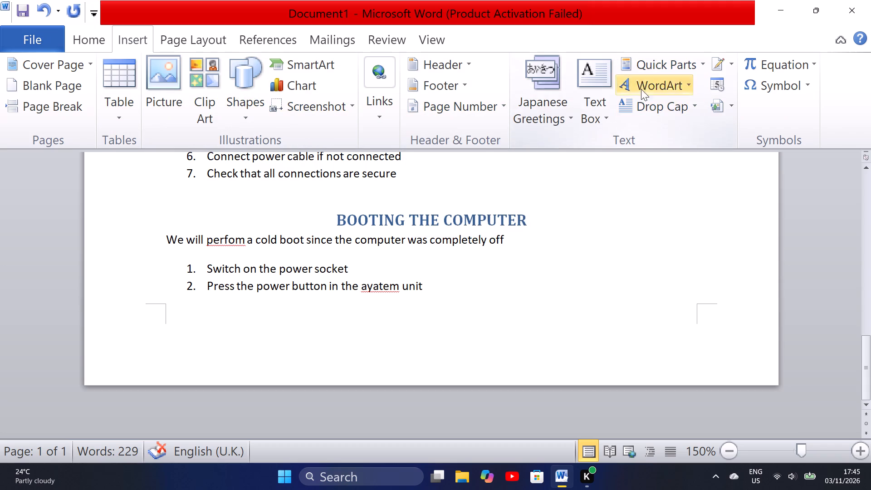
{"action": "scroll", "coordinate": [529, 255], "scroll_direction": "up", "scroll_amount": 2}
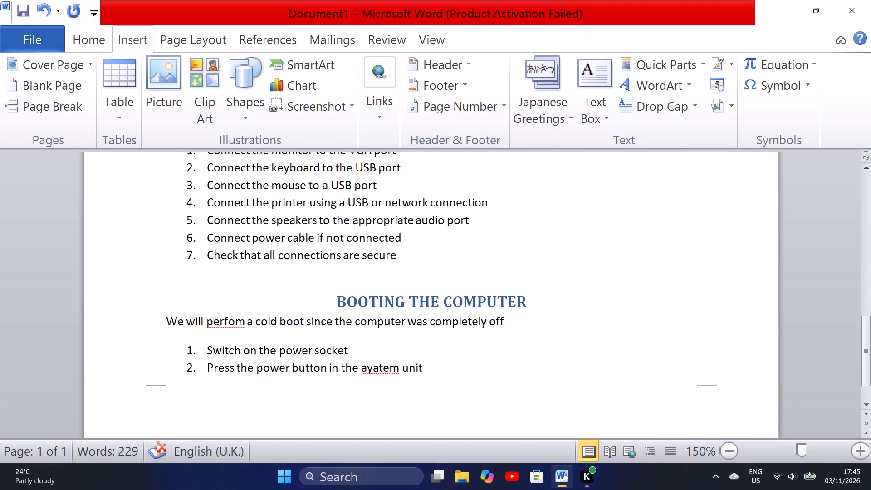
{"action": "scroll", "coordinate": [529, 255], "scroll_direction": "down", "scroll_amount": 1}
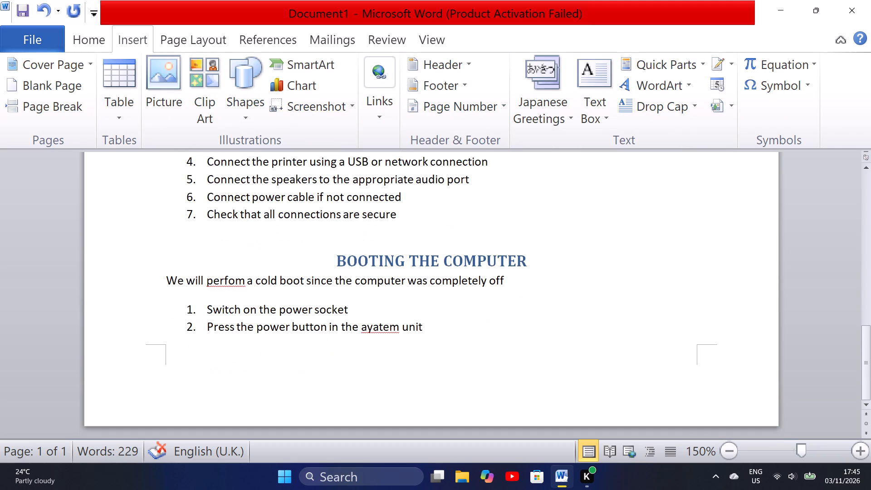
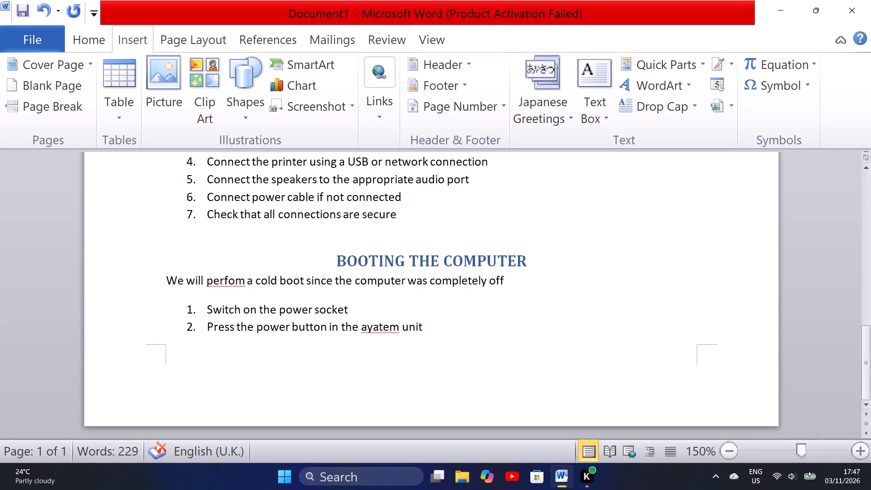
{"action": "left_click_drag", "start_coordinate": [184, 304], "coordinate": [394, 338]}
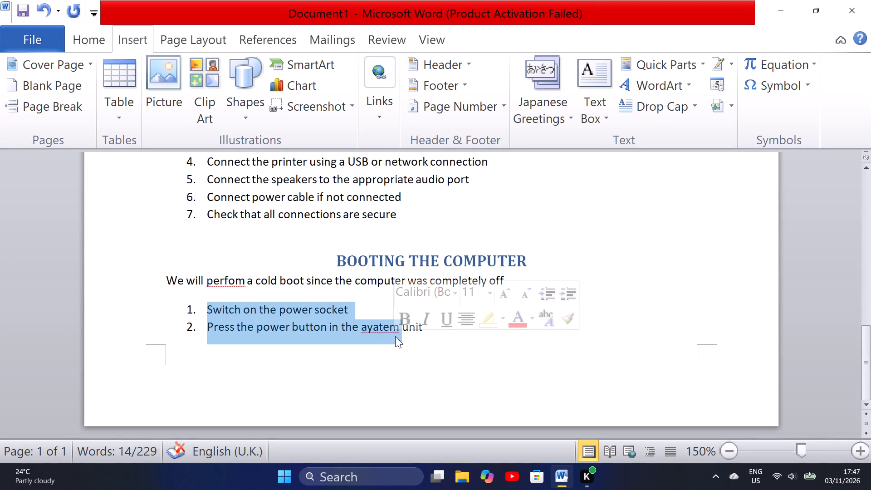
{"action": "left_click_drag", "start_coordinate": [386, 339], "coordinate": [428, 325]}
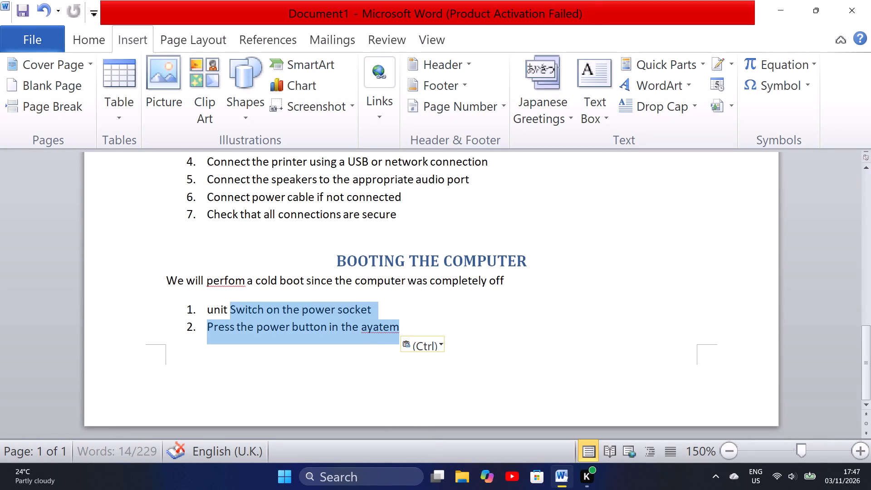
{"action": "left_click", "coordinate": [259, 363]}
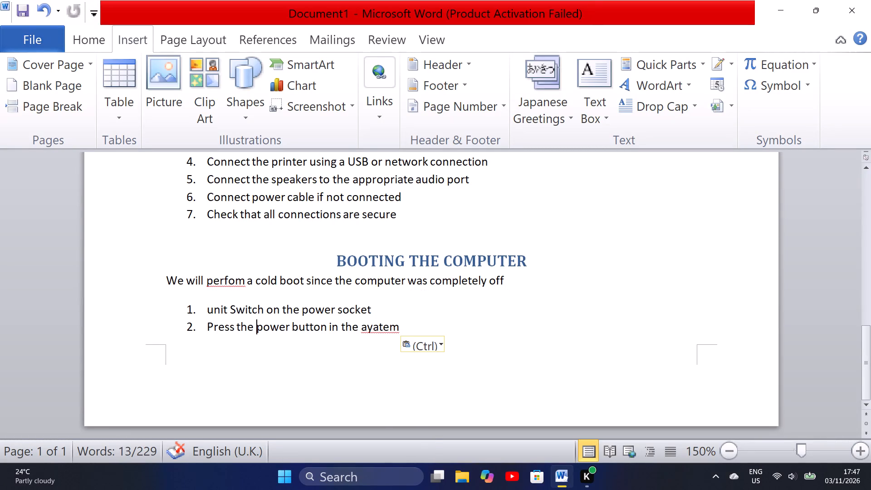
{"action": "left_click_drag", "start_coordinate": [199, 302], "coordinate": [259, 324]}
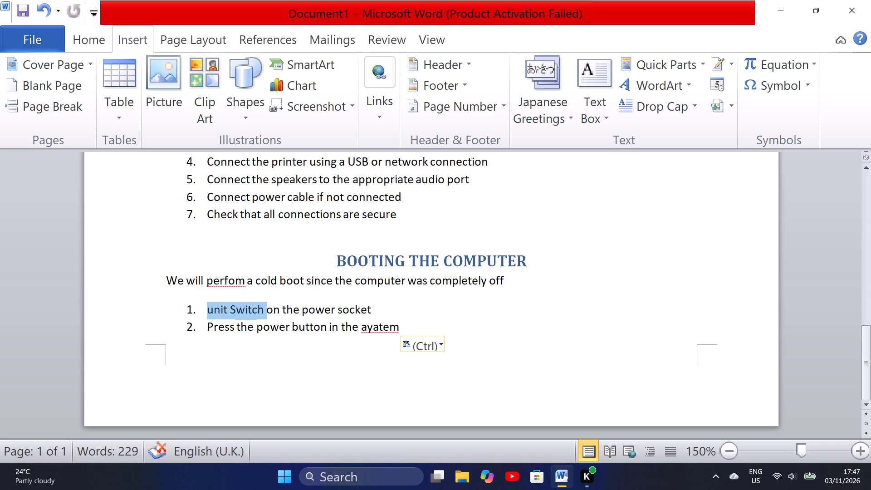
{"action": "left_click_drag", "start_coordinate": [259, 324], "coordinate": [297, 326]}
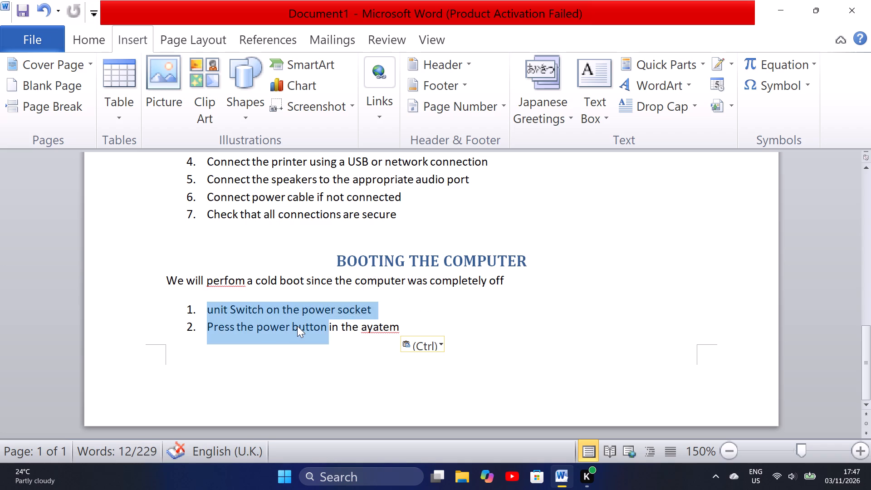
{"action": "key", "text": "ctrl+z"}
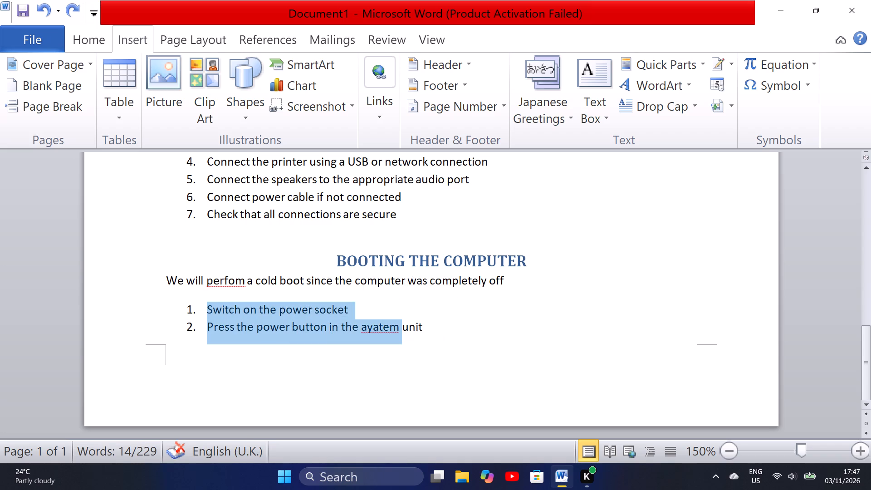
Lay out the two numbered items under Booting the Computer in two columns.
{"action": "left_click", "coordinate": [305, 367]}
{"action": "left_click_drag", "start_coordinate": [208, 314], "coordinate": [416, 339]}
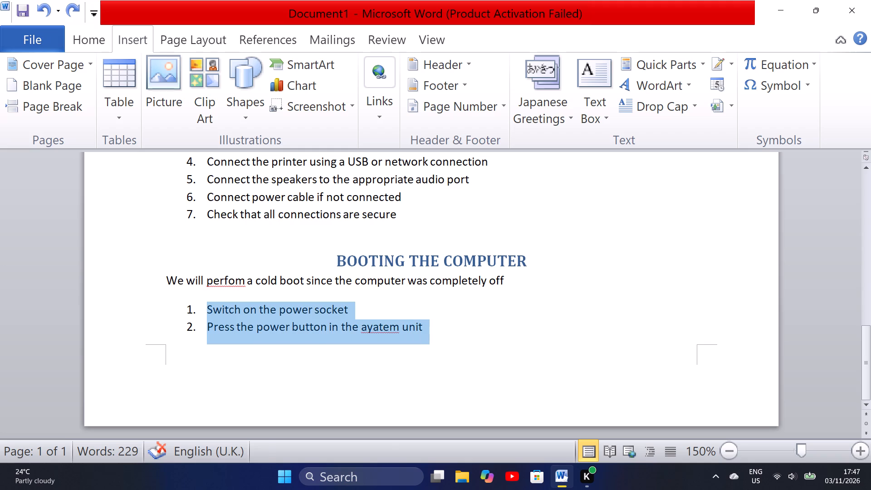
{"action": "left_click_drag", "start_coordinate": [416, 339], "coordinate": [417, 339]}
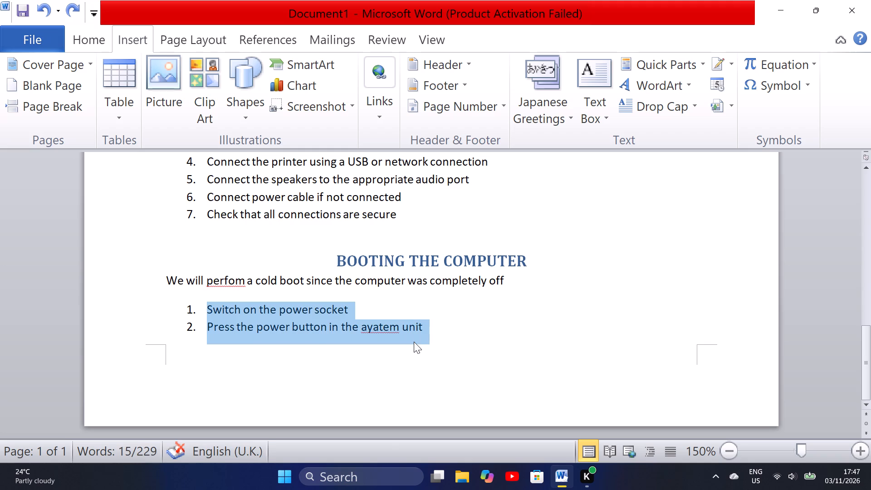
{"action": "left_click", "coordinate": [203, 35]}
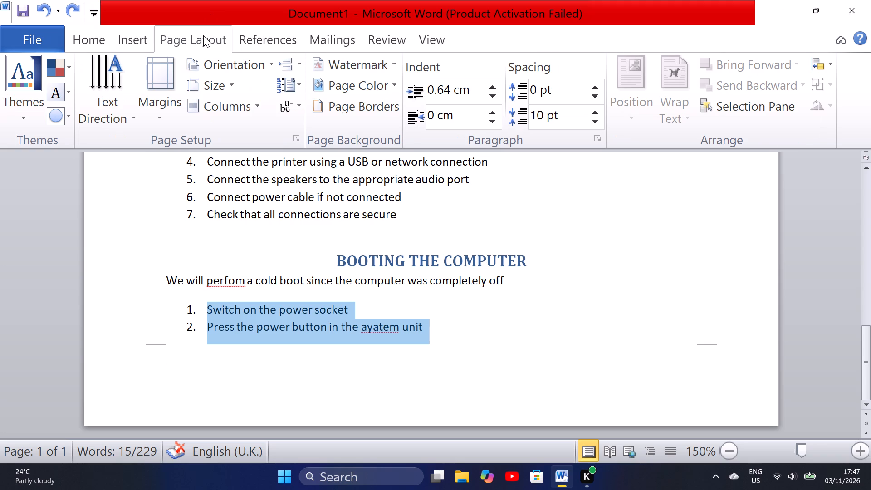
{"action": "left_click", "coordinate": [257, 105]}
{"action": "left_click", "coordinate": [251, 177]}
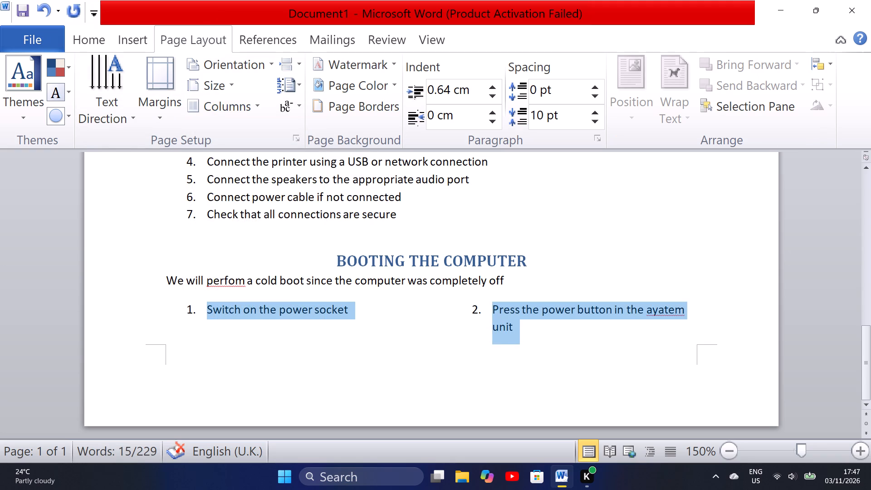
{"action": "left_click", "coordinate": [221, 340]}
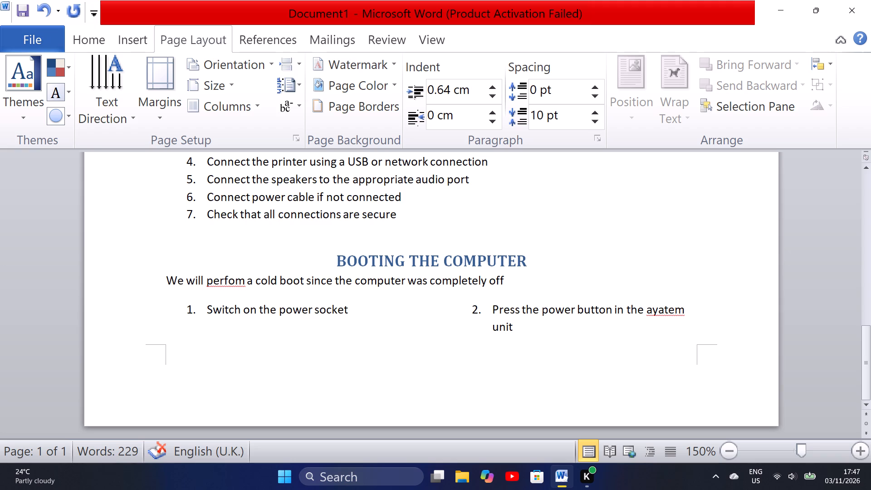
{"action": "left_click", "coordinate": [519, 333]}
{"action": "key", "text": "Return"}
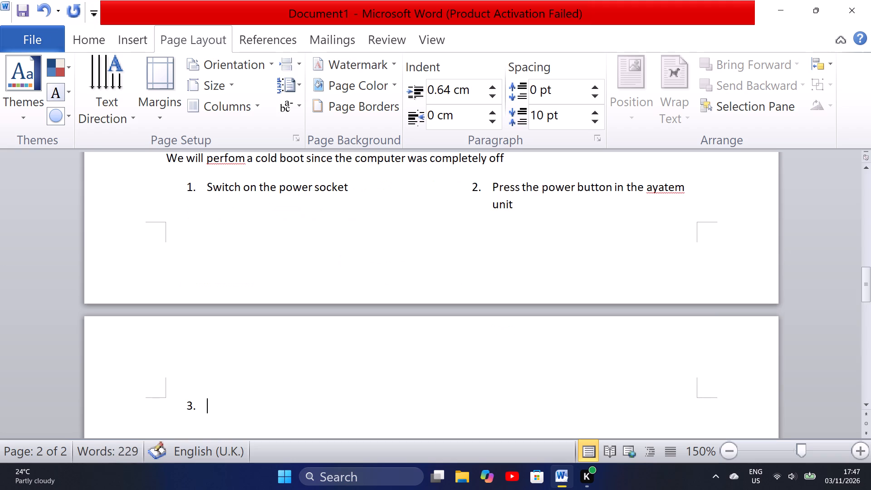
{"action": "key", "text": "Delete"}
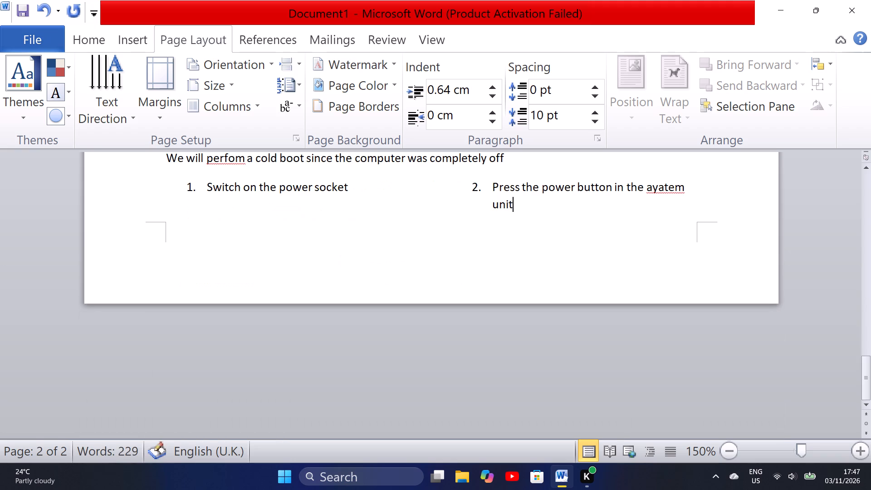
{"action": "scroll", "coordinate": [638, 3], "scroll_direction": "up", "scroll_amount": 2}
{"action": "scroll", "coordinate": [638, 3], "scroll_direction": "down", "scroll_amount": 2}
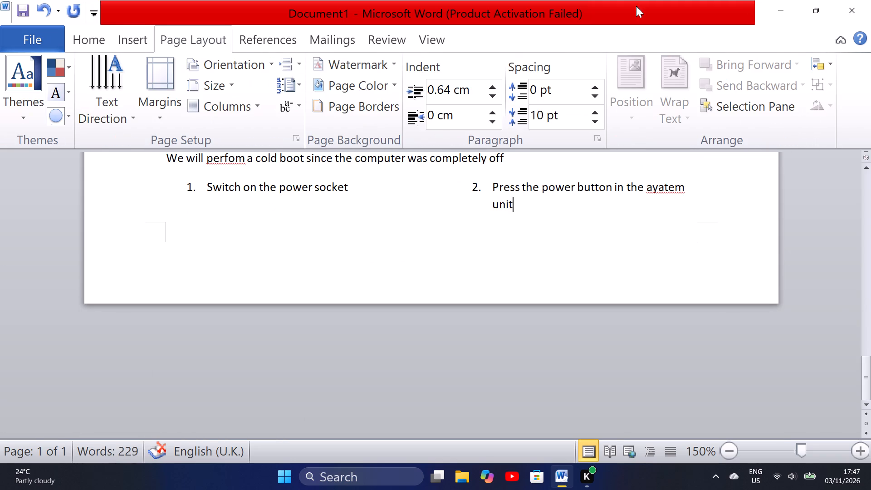
Lay out the seven numbered items under Connecting Peripheral Devices in two columns.
{"action": "left_click", "coordinate": [383, 265]}
{"action": "scroll", "coordinate": [381, 265], "scroll_direction": "up", "scroll_amount": 4}
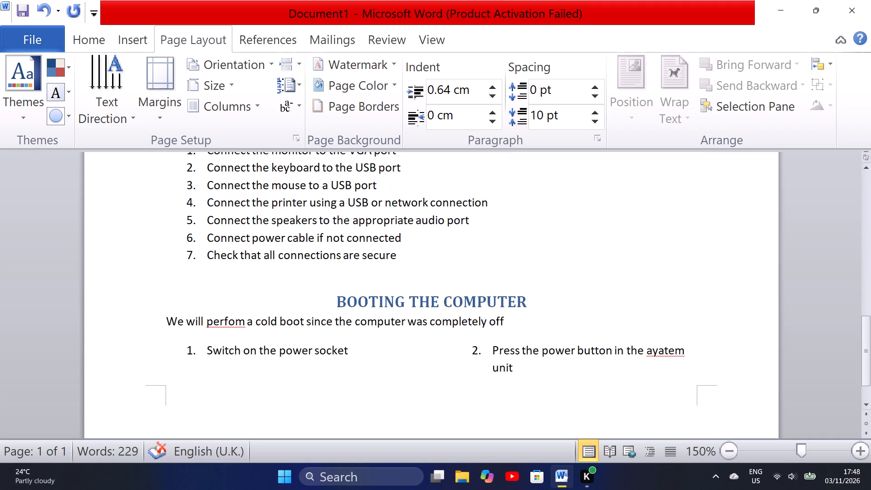
{"action": "scroll", "coordinate": [381, 265], "scroll_direction": "up", "scroll_amount": 2}
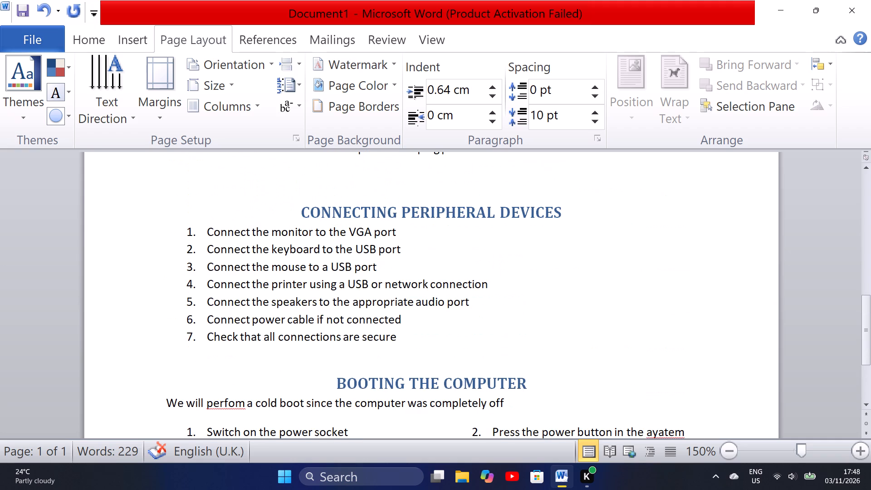
{"action": "left_click_drag", "start_coordinate": [184, 237], "coordinate": [324, 286]}
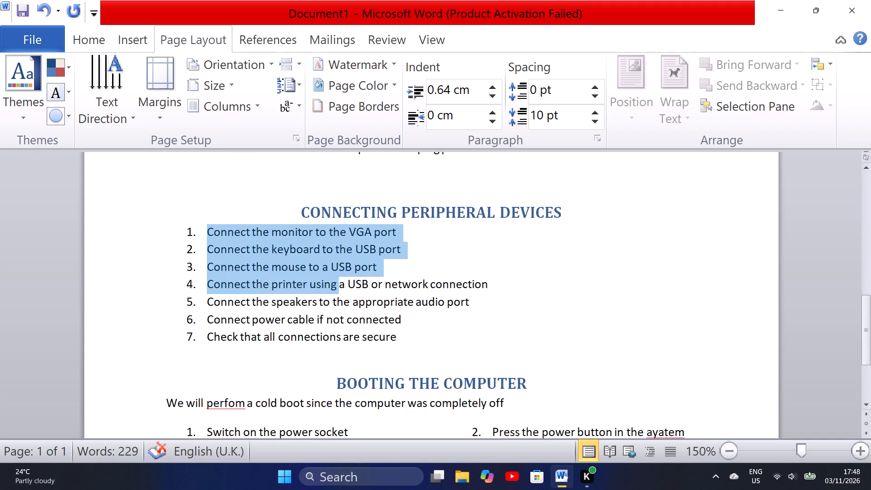
{"action": "left_click_drag", "start_coordinate": [324, 286], "coordinate": [385, 339]}
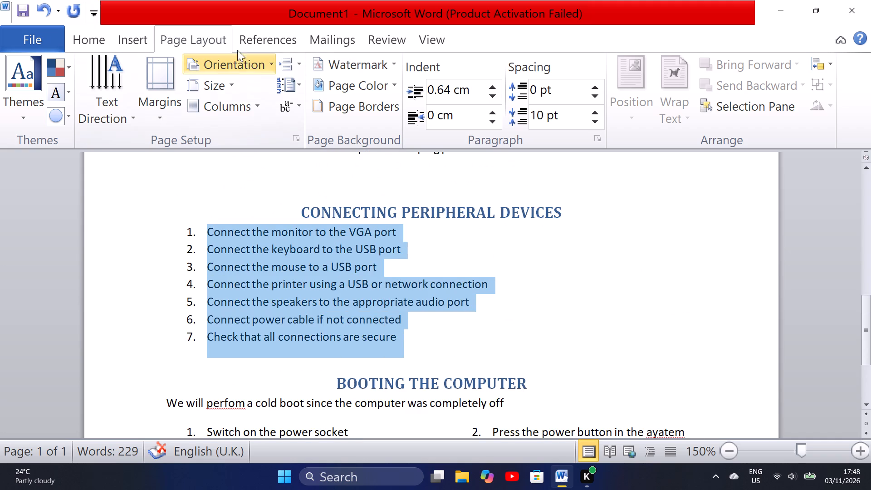
{"action": "left_click", "coordinate": [253, 107]}
{"action": "left_click", "coordinate": [242, 175]}
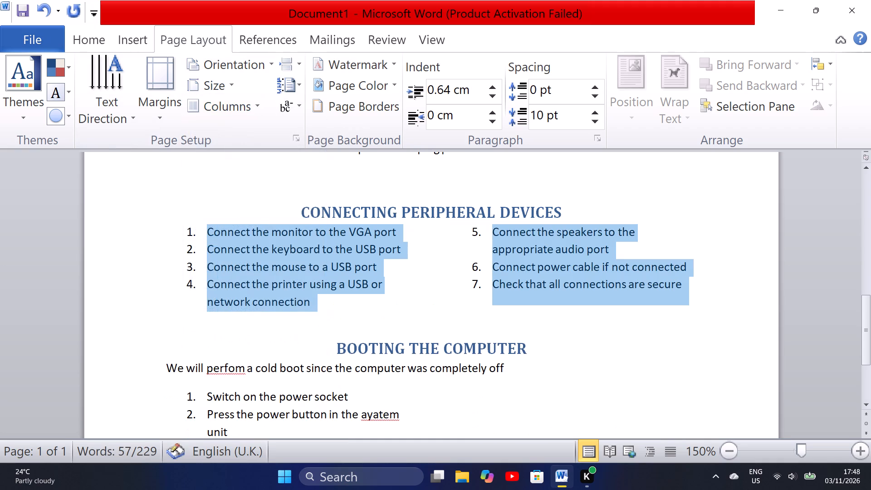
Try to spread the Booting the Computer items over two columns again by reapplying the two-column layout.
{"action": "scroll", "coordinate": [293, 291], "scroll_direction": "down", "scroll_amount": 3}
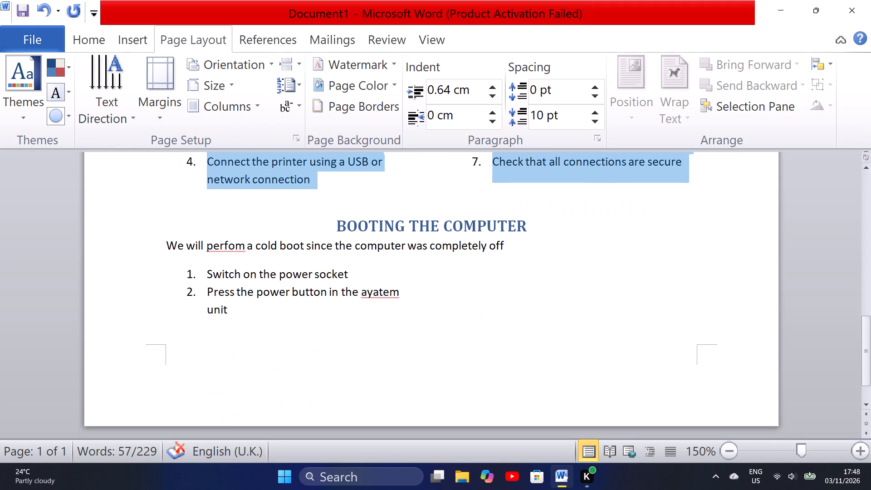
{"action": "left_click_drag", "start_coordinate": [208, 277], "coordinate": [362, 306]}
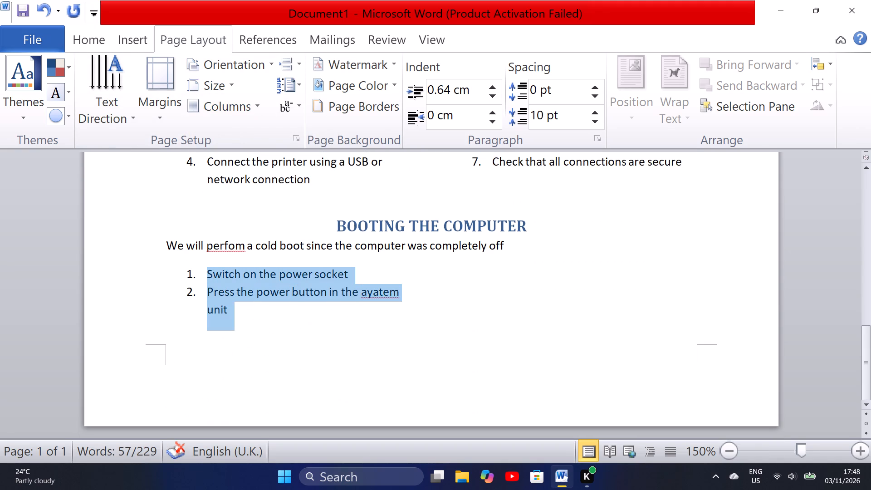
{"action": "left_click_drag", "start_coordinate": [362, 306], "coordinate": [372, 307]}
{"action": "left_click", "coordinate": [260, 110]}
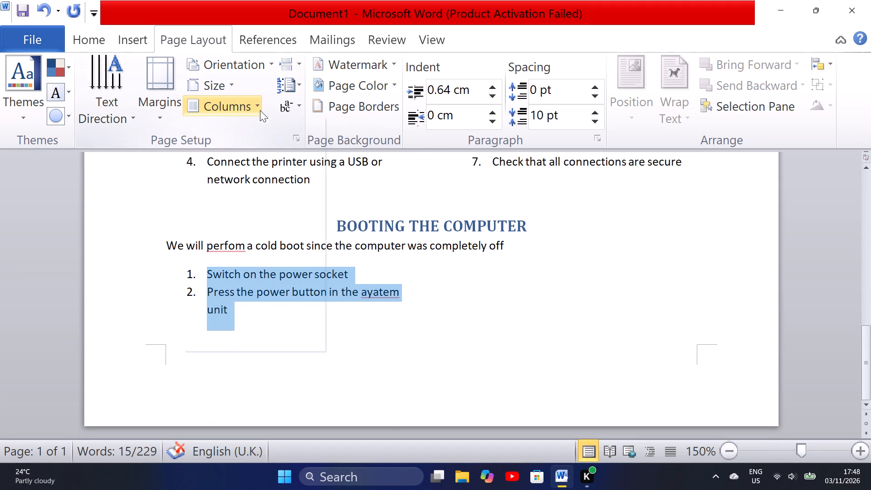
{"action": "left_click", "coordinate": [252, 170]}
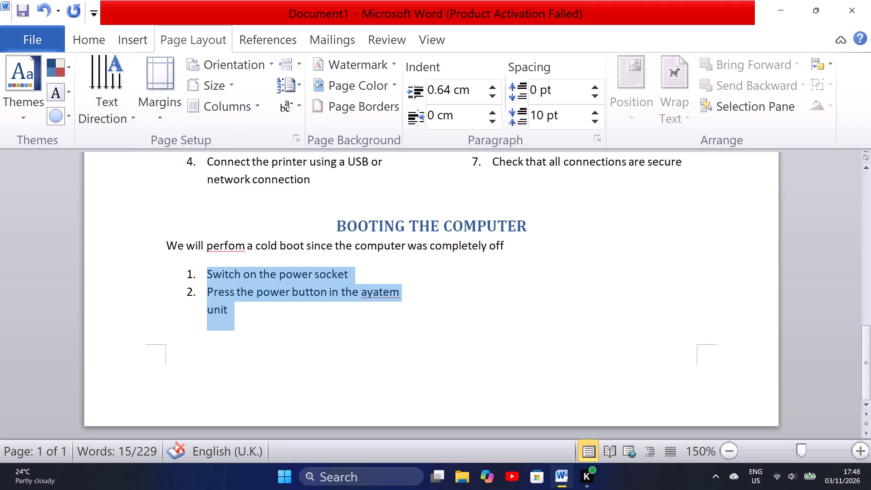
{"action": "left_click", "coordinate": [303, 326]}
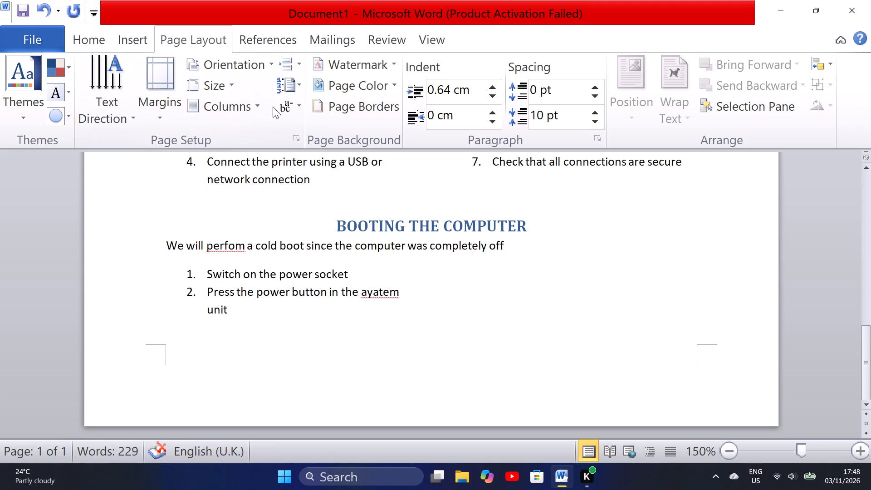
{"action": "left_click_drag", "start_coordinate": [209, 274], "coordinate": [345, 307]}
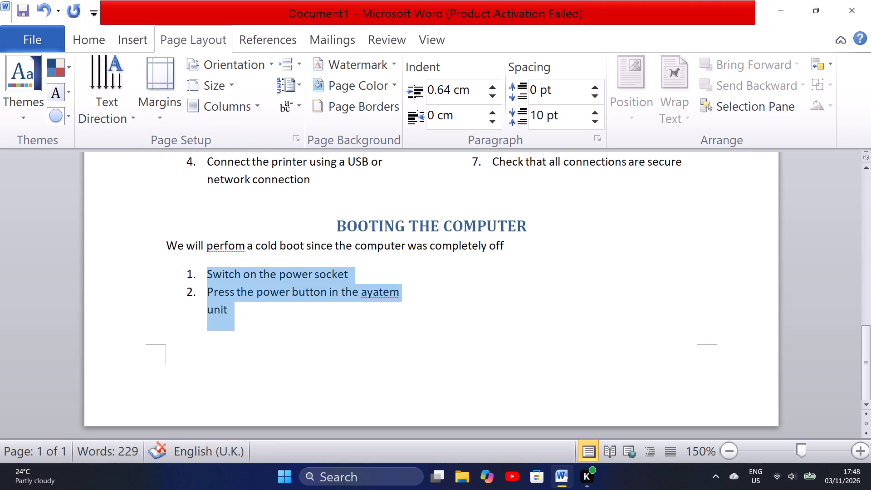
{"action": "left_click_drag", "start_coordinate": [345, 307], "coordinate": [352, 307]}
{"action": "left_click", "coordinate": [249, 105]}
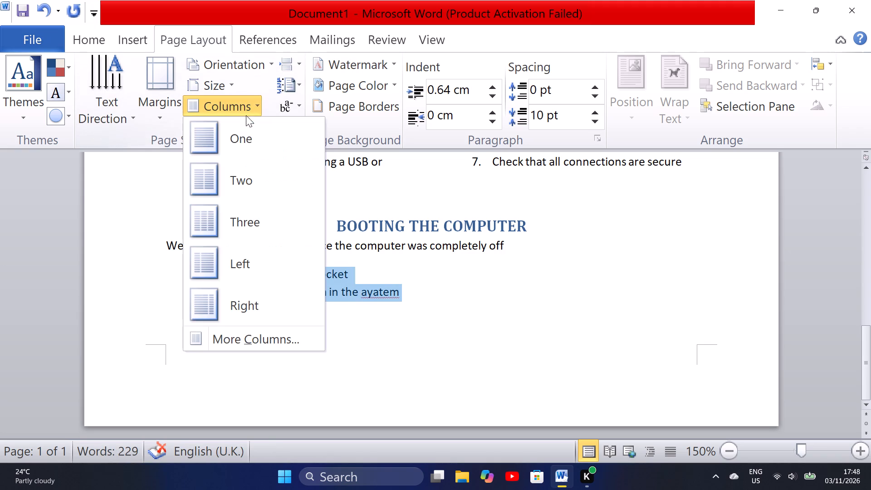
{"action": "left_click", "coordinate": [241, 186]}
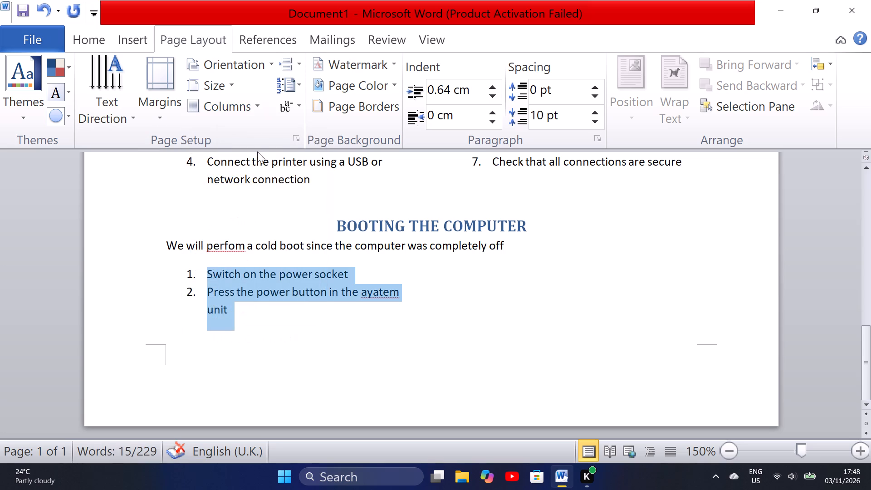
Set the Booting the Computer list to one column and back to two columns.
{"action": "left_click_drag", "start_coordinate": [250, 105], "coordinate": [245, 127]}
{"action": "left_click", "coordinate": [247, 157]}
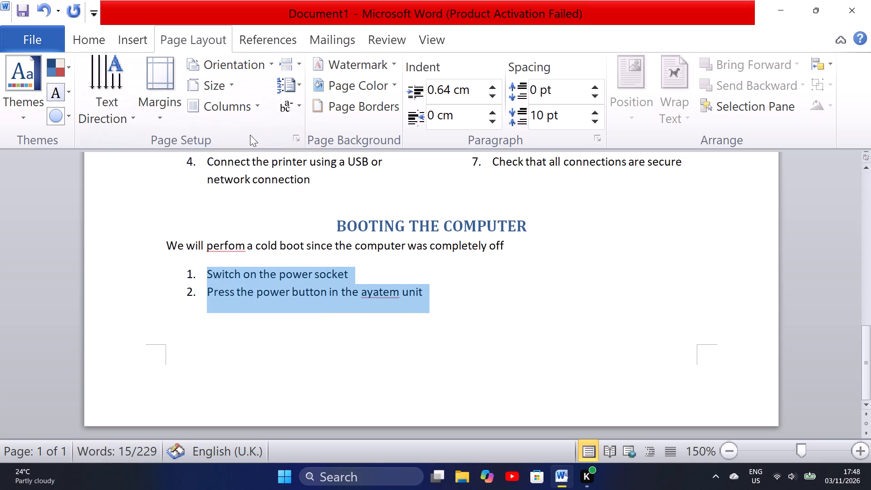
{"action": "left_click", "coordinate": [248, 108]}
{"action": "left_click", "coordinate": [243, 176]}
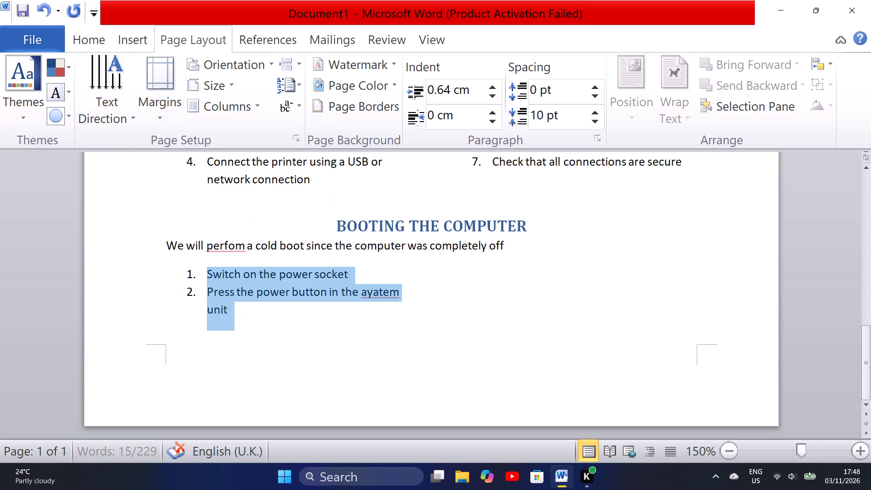
Add a third numbered item under Booting the Computer reading "Wait for the computer to perfom its startup process".
{"action": "left_click", "coordinate": [308, 321]}
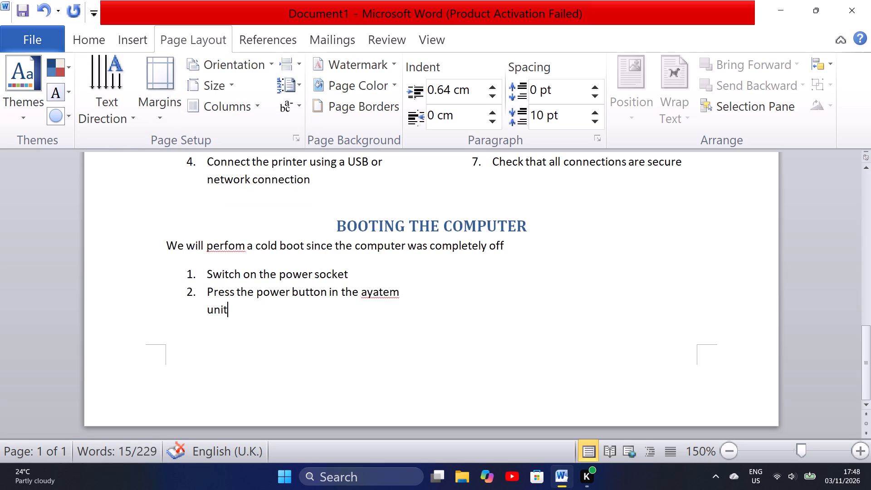
{"action": "key", "text": "Return"}
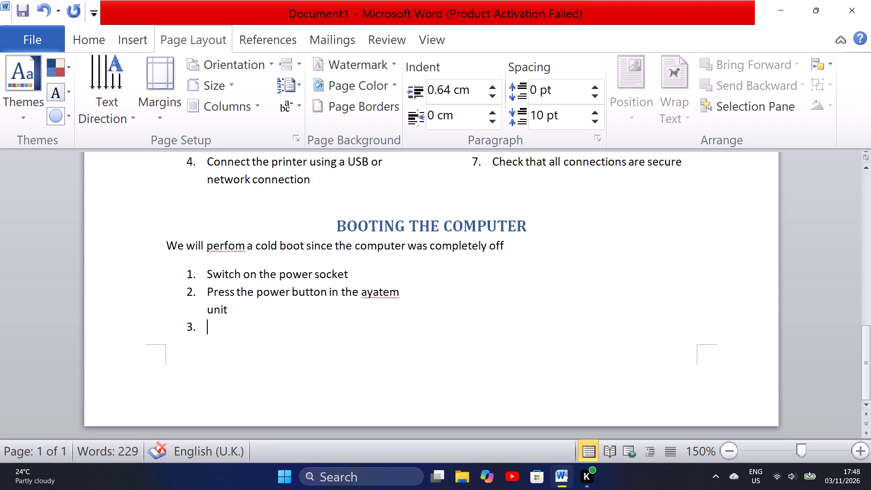
{"action": "key", "text": "Return"}
{"action": "left_click", "coordinate": [95, 34]}
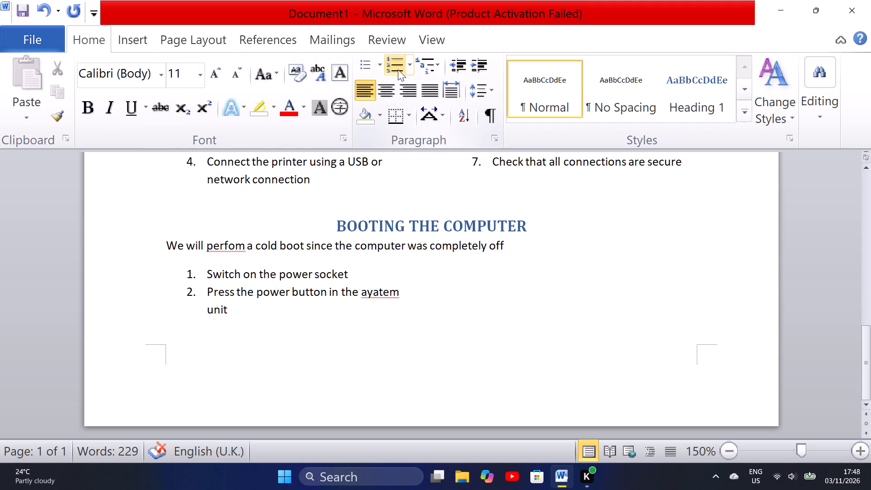
{"action": "left_click", "coordinate": [401, 68]}
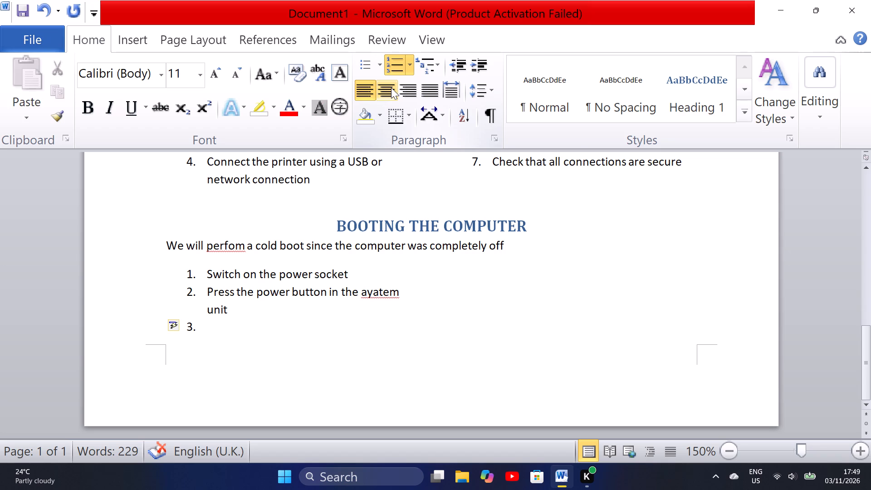
{"action": "type", "text": "Wait"}
{"action": "key", "text": "space"}
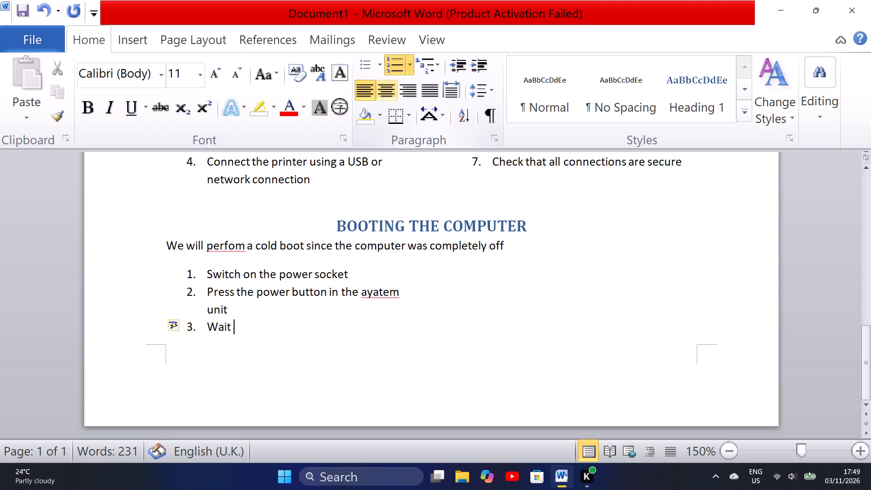
{"action": "type", "text": "for t"}
{"action": "type", "text": "he"}
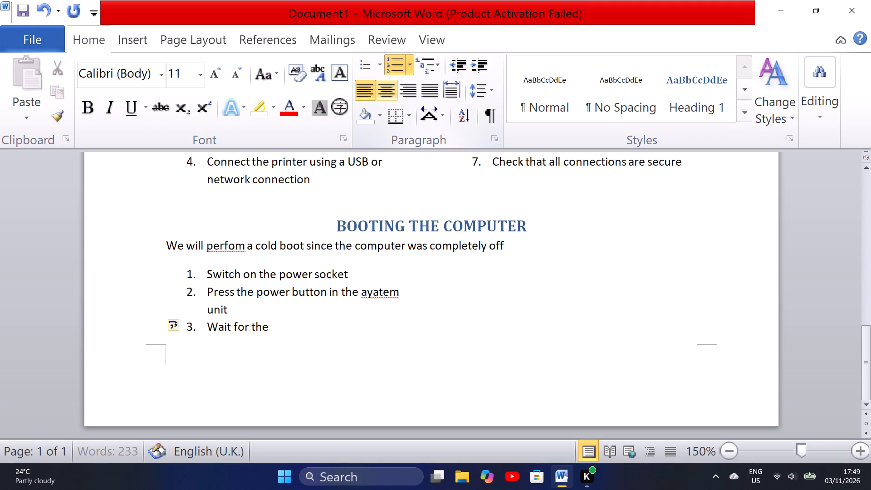
{"action": "key", "text": "space"}
{"action": "type", "text": "compu"}
{"action": "type", "text": "ter to"}
{"action": "key", "text": "space"}
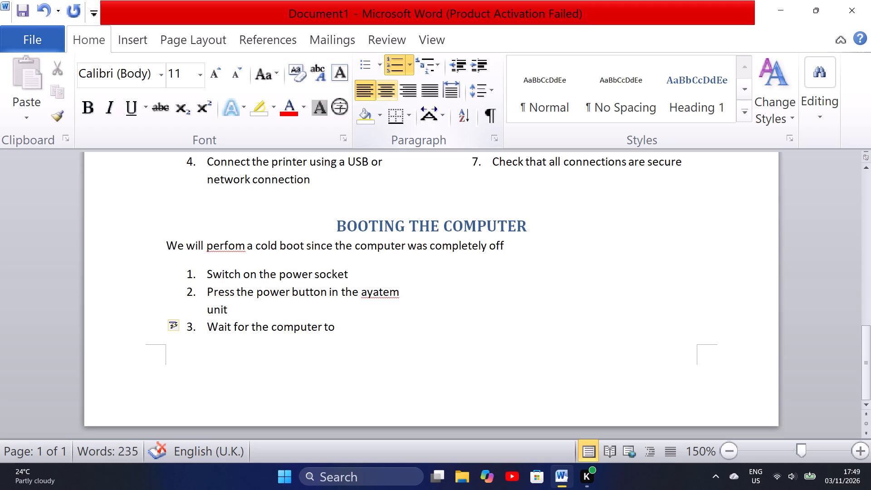
{"action": "type", "text": "perfom itf ft"}
{"action": "type", "text": "art"}
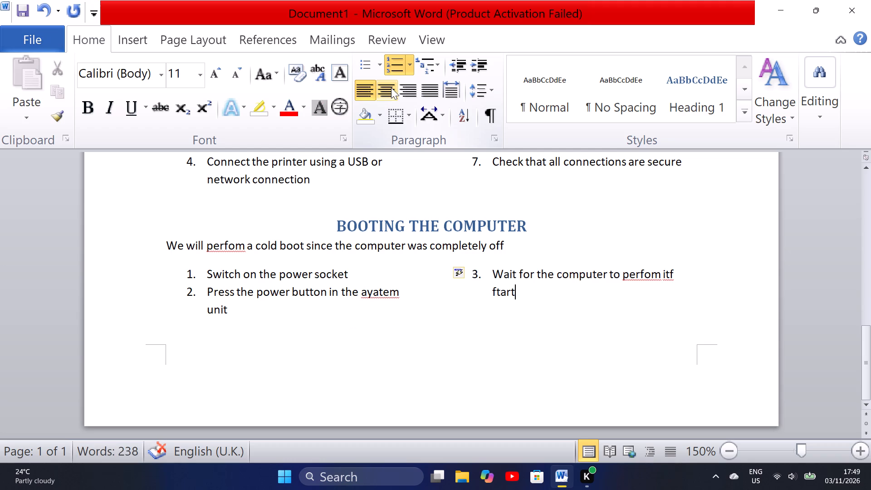
{"action": "key", "text": "BackSpace"}
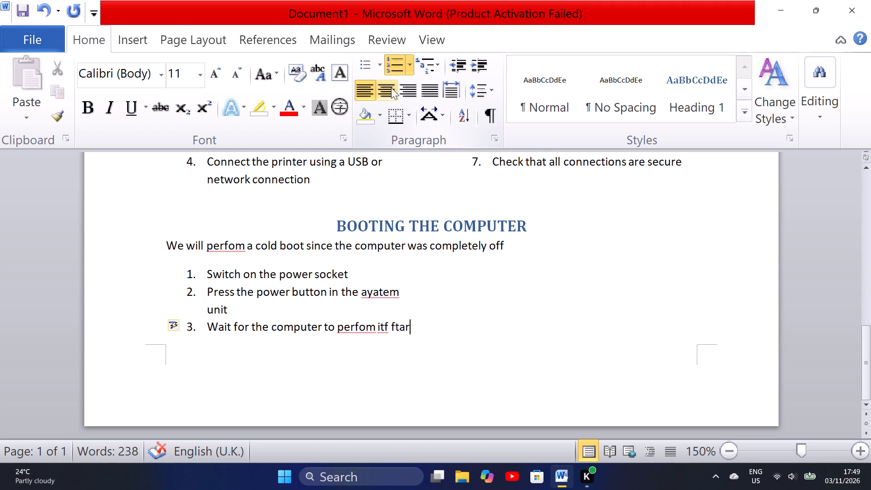
{"action": "key", "text": "BackSpace"}
{"action": "key", "text": "BackSpace"}
{"action": "key", "text": "BackSpace"}
{"action": "key", "text": "BackSpace"}
{"action": "key", "text": "BackSpace"}
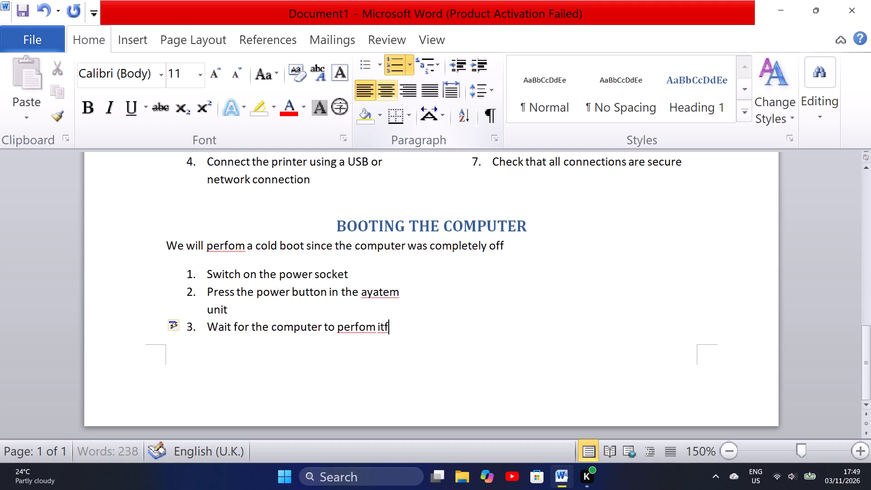
{"action": "key", "text": "BackSpace"}
{"action": "key", "text": "s"}
{"action": "key", "text": "space"}
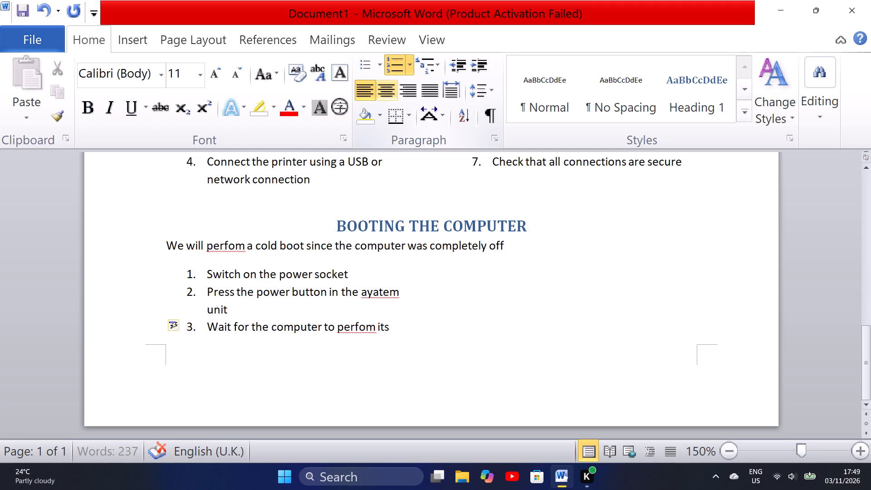
{"action": "type", "text": "ste"}
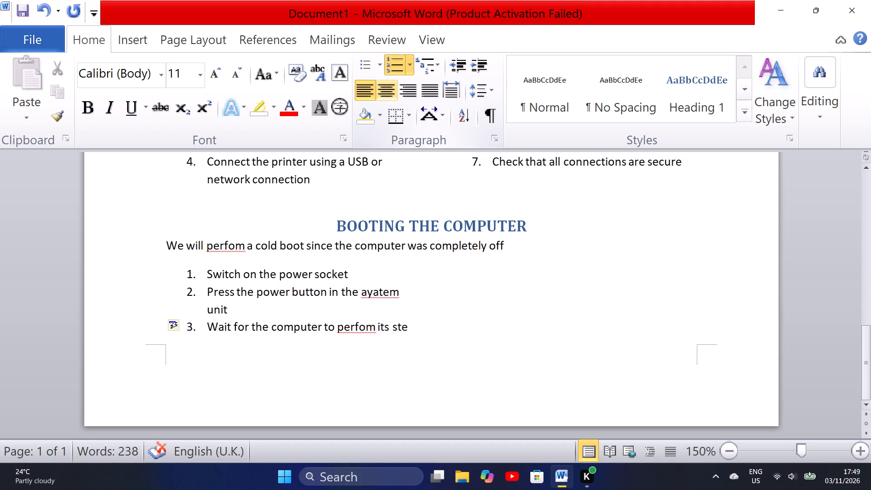
{"action": "key", "text": "BackSpace"}
{"action": "type", "text": "artup"}
{"action": "key", "text": "space"}
{"action": "type", "text": "pro"}
{"action": "type", "text": "cess"}
Add a fourth numbered item under Booting the Computer reading "Allow the operating system unit to load".
{"action": "key", "text": "Return"}
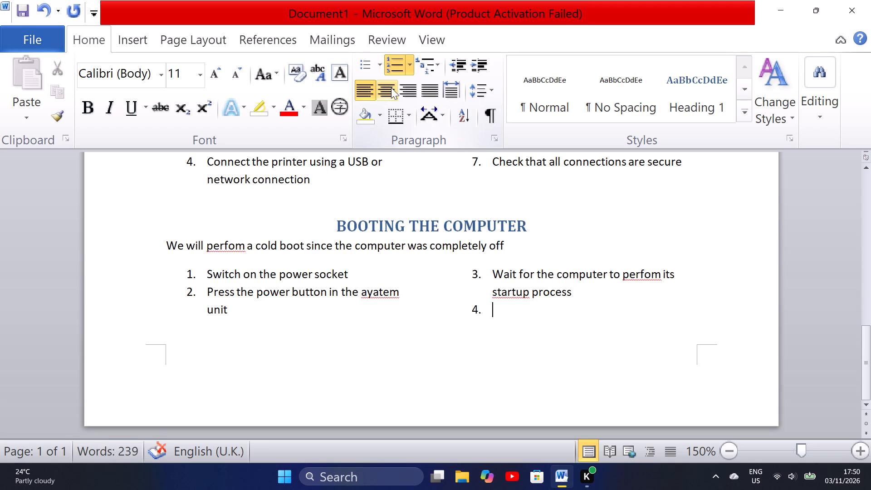
{"action": "key", "text": "shift+a"}
{"action": "type", "text": "llow"}
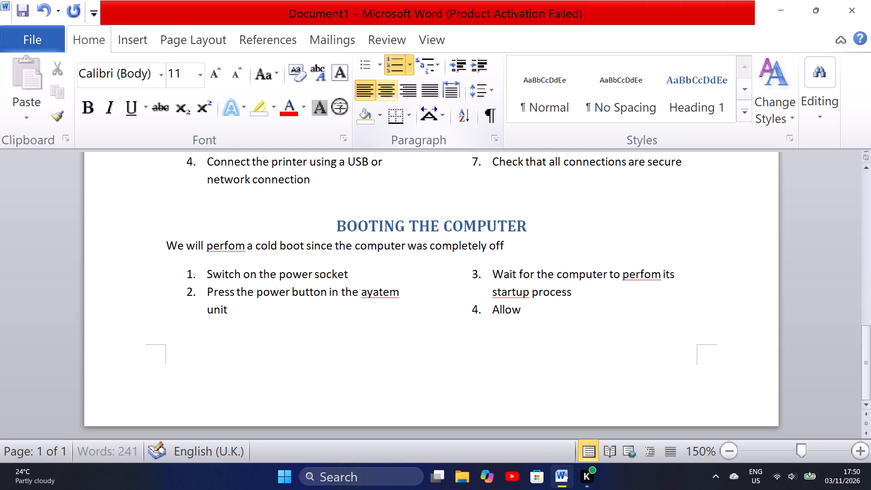
{"action": "key", "text": "space"}
{"action": "type", "text": "the oper"}
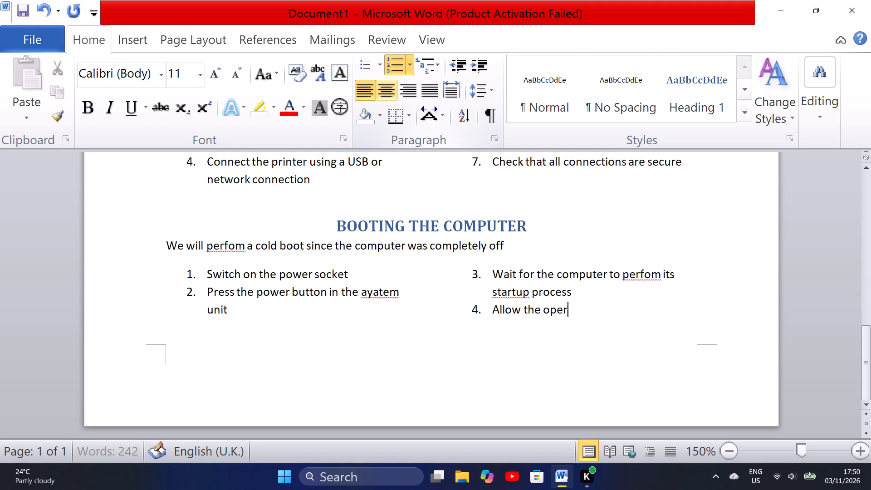
{"action": "key", "text": "a"}
{"action": "type", "text": "ting"}
{"action": "key", "text": "space"}
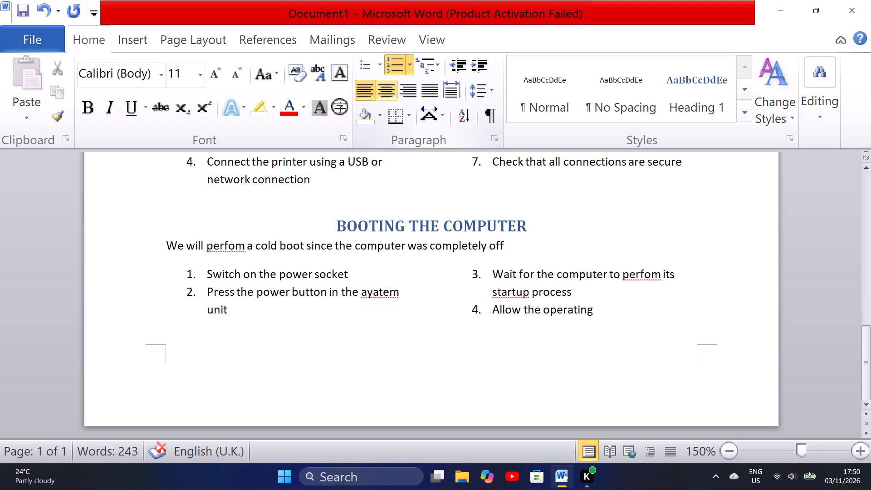
{"action": "key", "text": "s"}
{"action": "type", "text": "ystem"}
{"action": "key", "text": "space"}
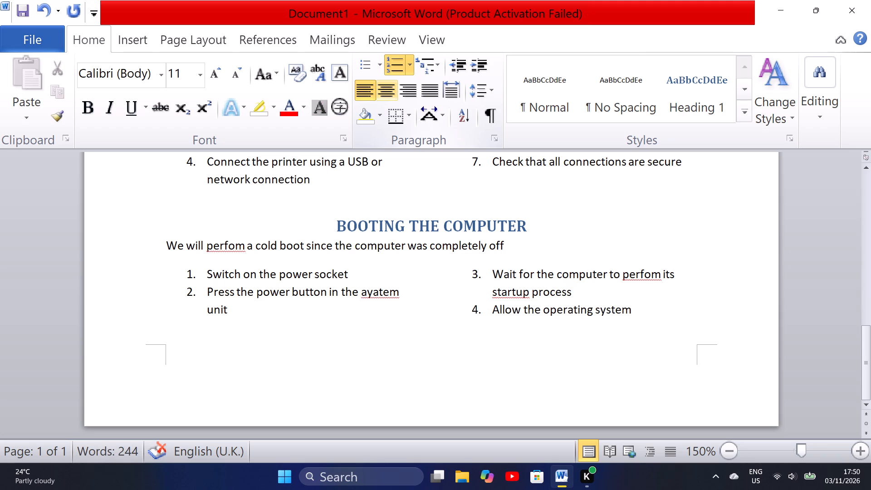
{"action": "type", "text": "unit to load"}
Add a fifth numbered item under Booting the Computer reading "Confirm that the desktop appears".
{"action": "key", "text": "Return"}
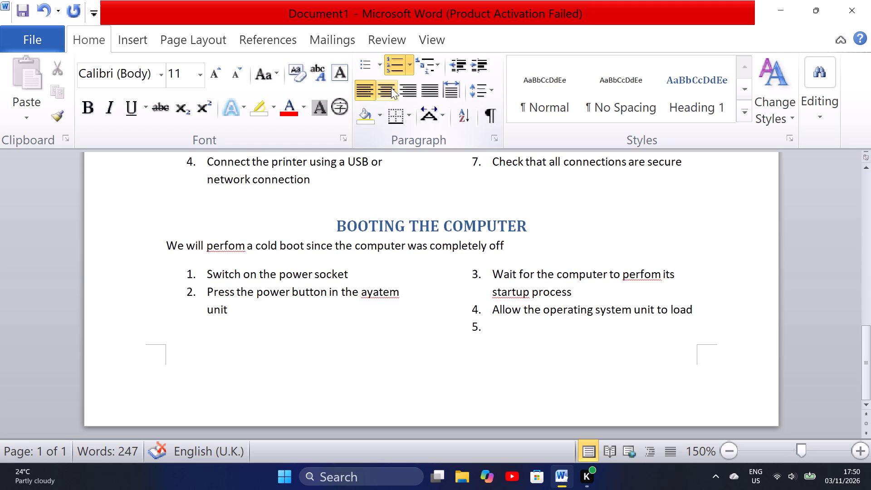
{"action": "key", "text": "shift+c"}
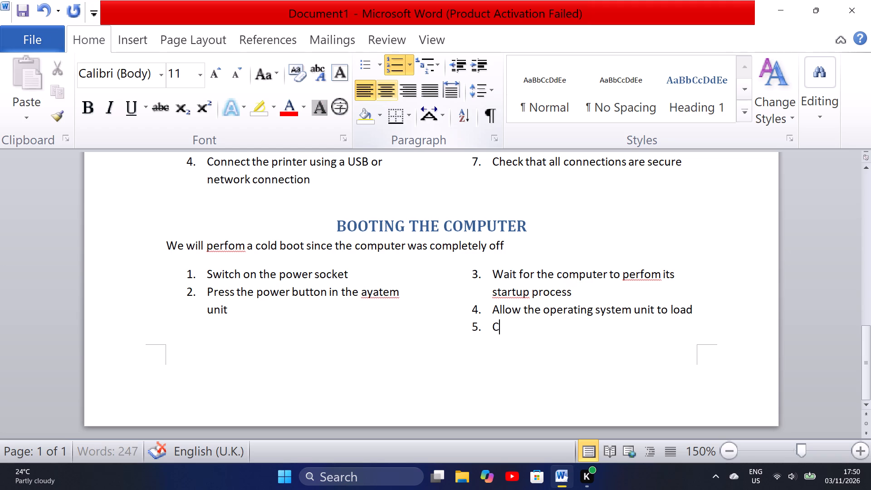
{"action": "type", "text": "on"}
{"action": "type", "text": "firm that the"}
{"action": "key", "text": "space"}
{"action": "type", "text": "desk"}
{"action": "type", "text": "top"}
{"action": "key", "text": "space"}
{"action": "type", "text": "appears"}
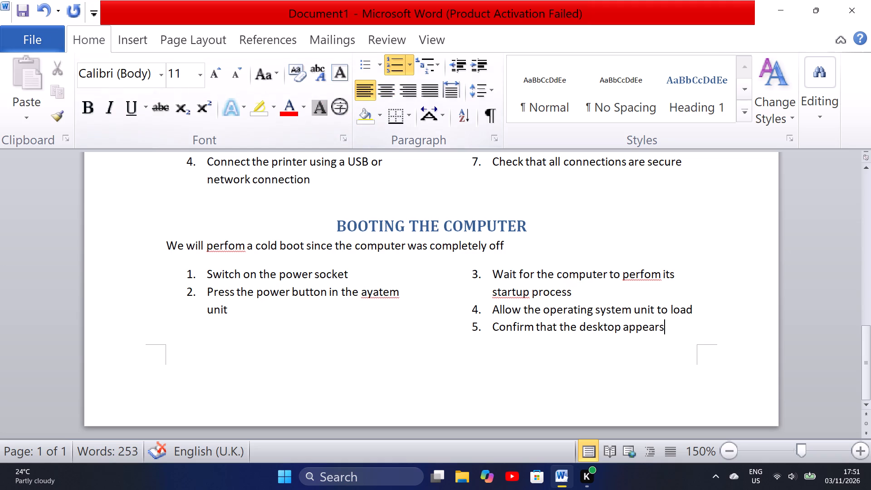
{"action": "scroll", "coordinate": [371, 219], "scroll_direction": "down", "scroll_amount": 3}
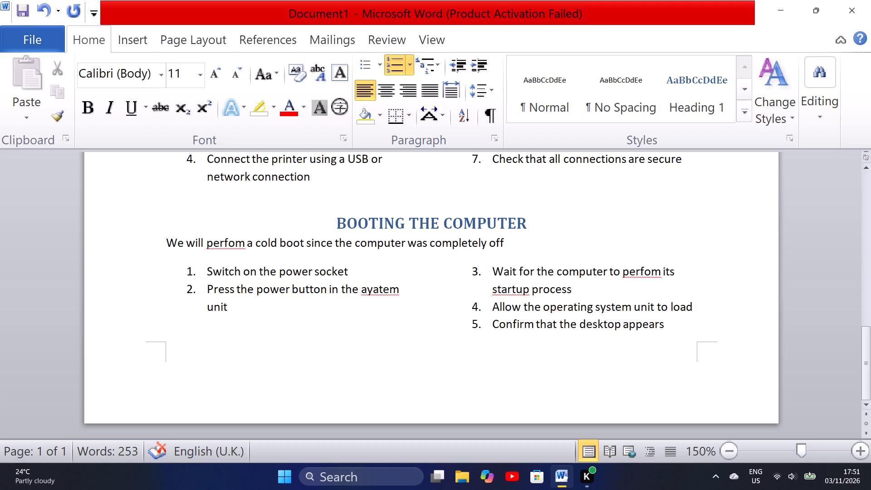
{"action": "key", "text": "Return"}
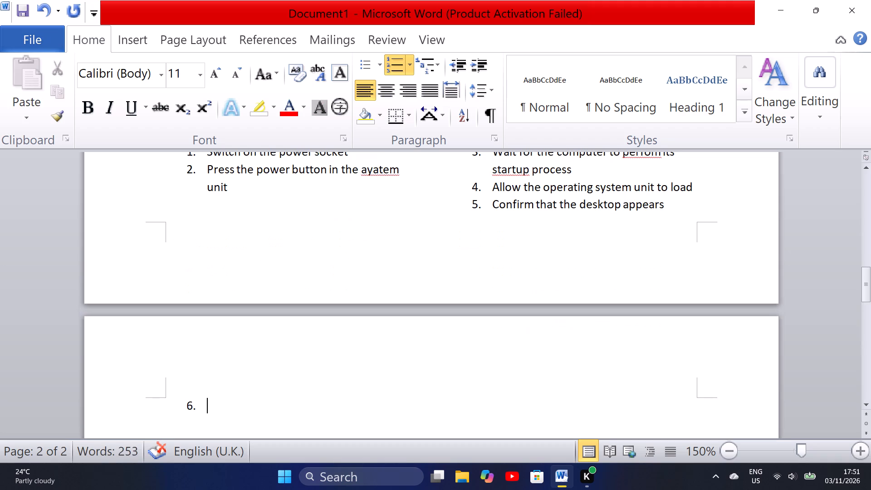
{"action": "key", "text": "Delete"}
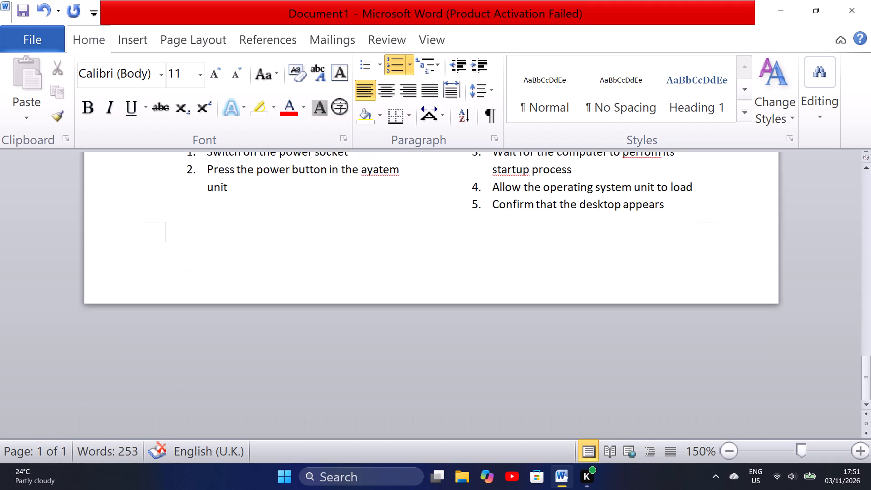
Create a new folder on the desktop named STEVE.
{"action": "key", "text": "super+d"}
{"action": "right_click", "coordinate": [333, 203]}
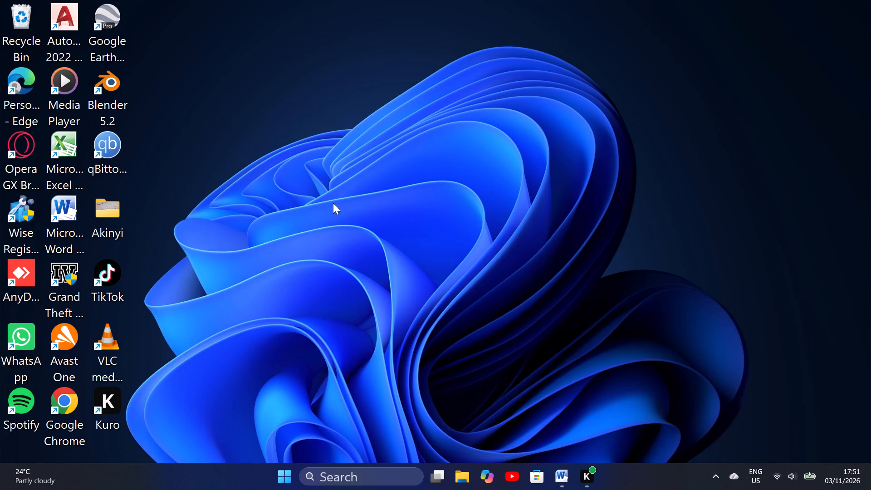
{"action": "right_click", "coordinate": [333, 203]}
{"action": "left_click", "coordinate": [315, 211]}
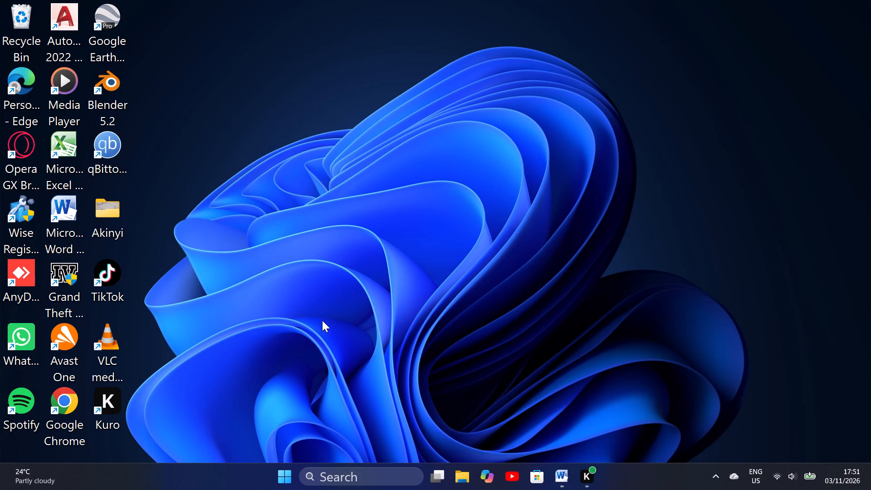
{"action": "right_click", "coordinate": [364, 219]}
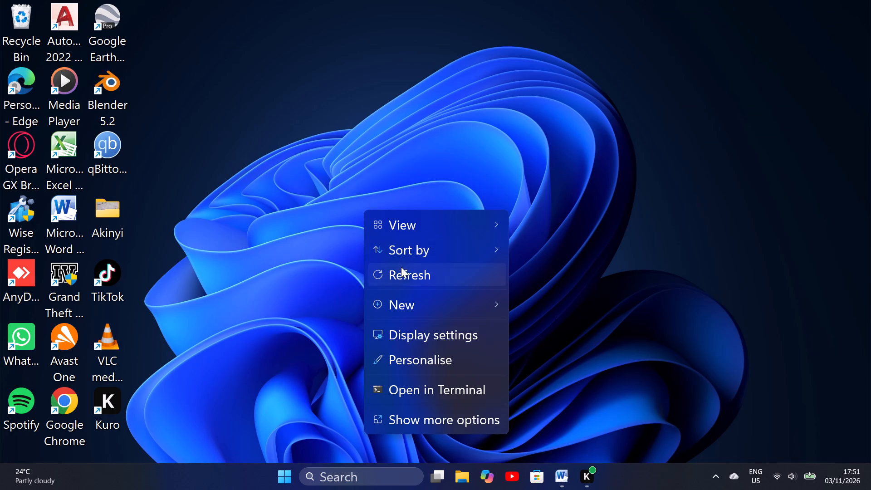
{"action": "left_click", "coordinate": [406, 301]}
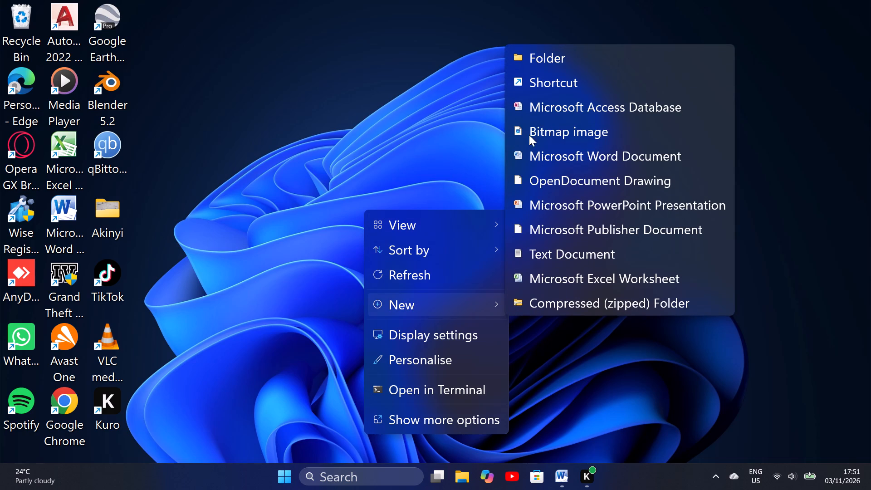
{"action": "left_click", "coordinate": [552, 59]}
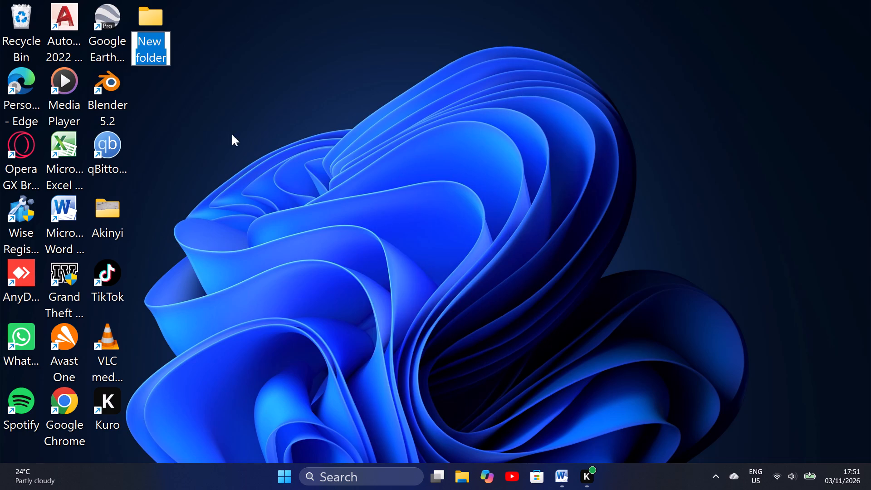
{"action": "key", "text": "BackSpace"}
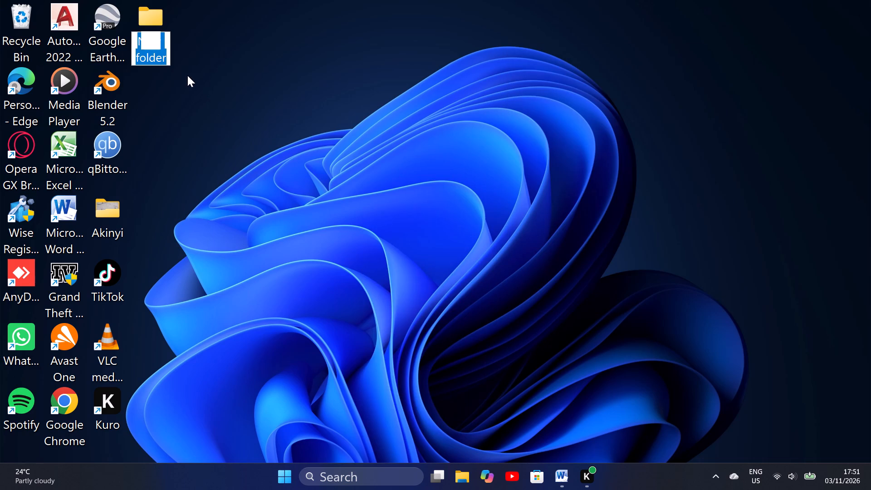
{"action": "type", "text": "STE"}
{"action": "key", "text": "v"}
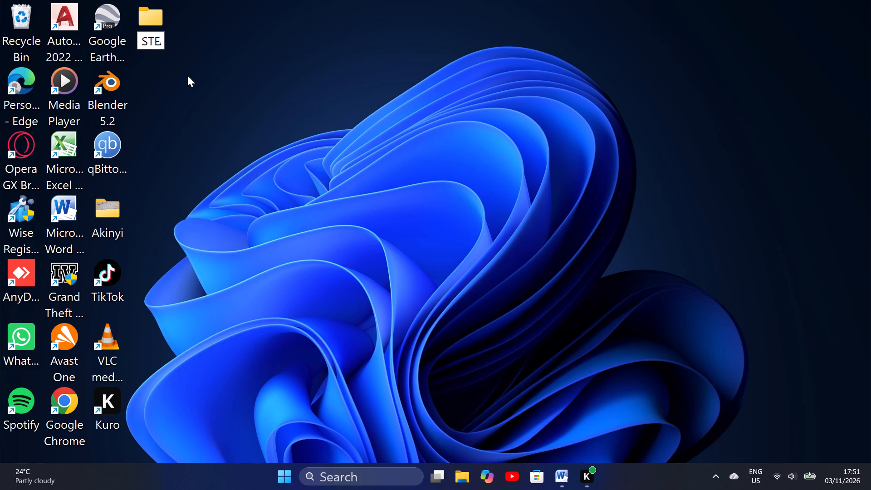
{"action": "key", "text": "e"}
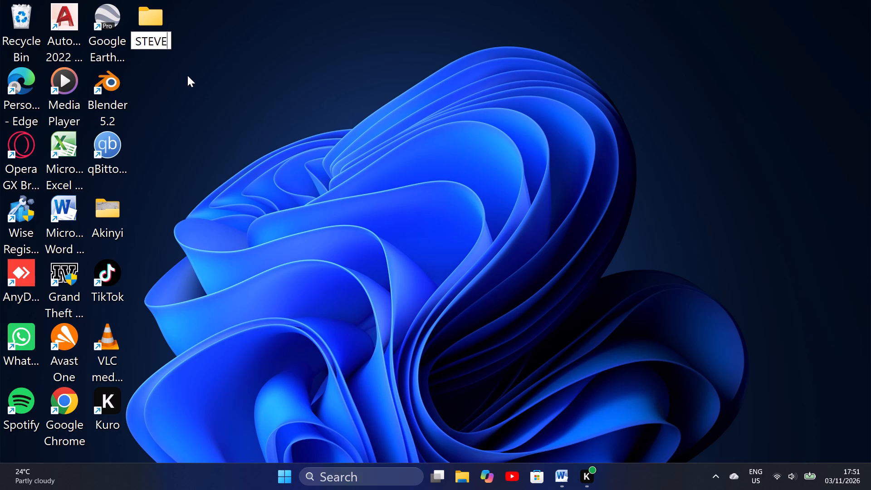
{"action": "key", "text": "Return"}
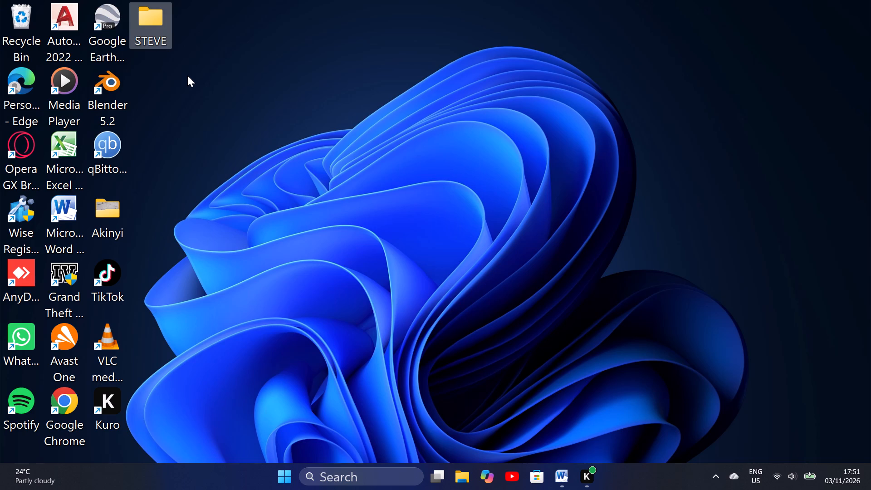
Switch to Word, start Save As for the document and replace the suggested file name with "Task 1;Manage computer devices".
{"action": "left_click", "coordinate": [568, 470]}
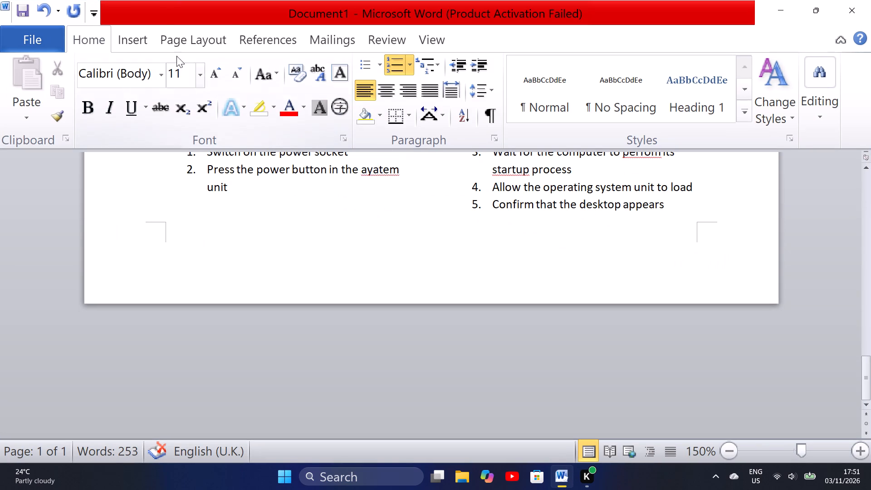
{"action": "left_click", "coordinate": [55, 38]}
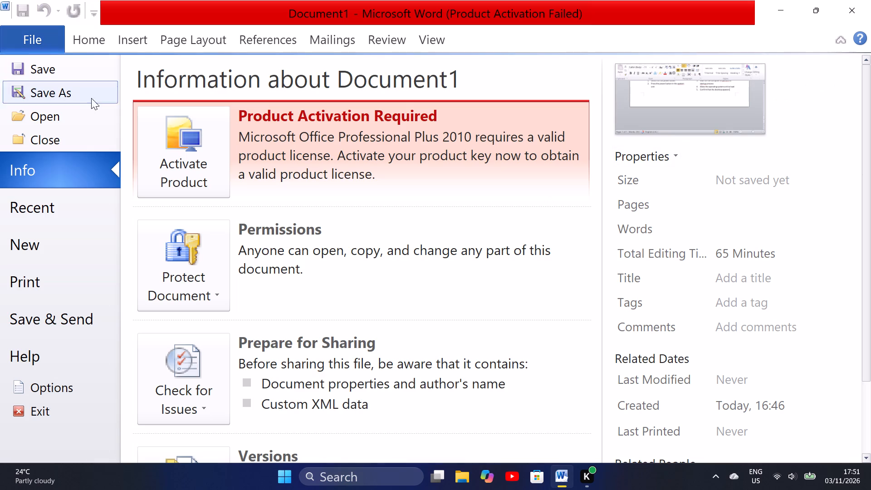
{"action": "left_click", "coordinate": [70, 93]}
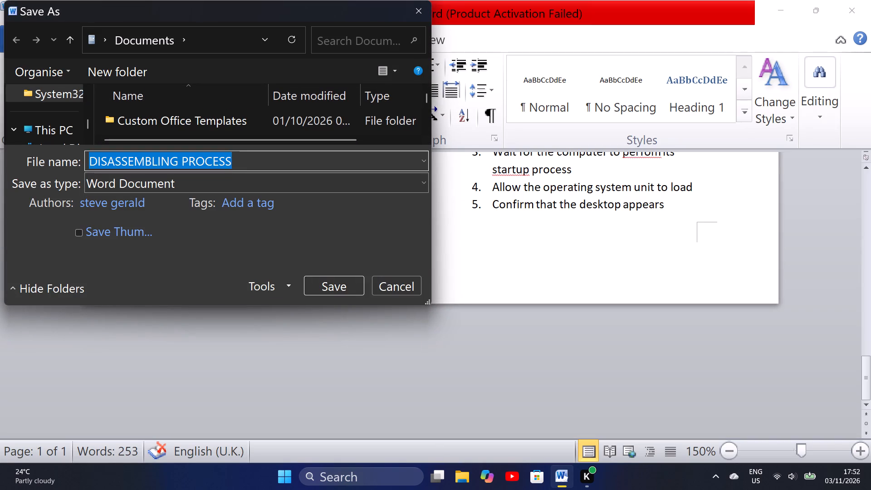
{"action": "left_click", "coordinate": [86, 157]}
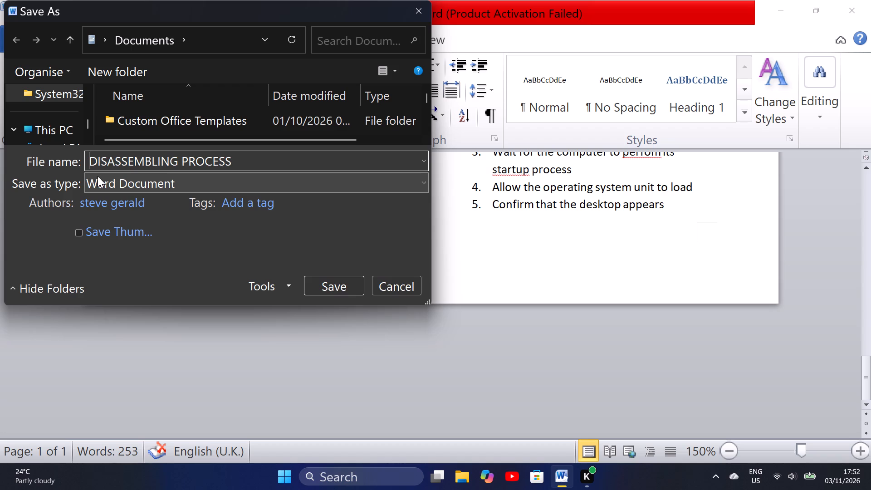
{"action": "key", "text": "Right"}
{"action": "key", "text": "Right"}
{"action": "key", "text": "Right"}
{"action": "key", "text": "Right"}
{"action": "key", "text": "Right"}
{"action": "key", "text": "Right"}
{"action": "key", "text": "Right"}
{"action": "key", "text": "Right"}
{"action": "key", "text": "Right"}
{"action": "key", "text": "Right"}
{"action": "key", "text": "Right"}
{"action": "key", "text": "Right"}
{"action": "key", "text": "Right"}
{"action": "key", "text": "Right"}
{"action": "key", "text": "Right"}
{"action": "key", "text": "Right"}
{"action": "key", "text": "Right"}
{"action": "key", "text": "Right"}
{"action": "key", "text": "Right"}
{"action": "key", "text": "Right"}
{"action": "key", "text": "BackSpace"}
{"action": "key", "text": "BackSpace"}
{"action": "key", "text": "BackSpace"}
{"action": "key", "text": "BackSpace"}
{"action": "key", "text": "BackSpace"}
{"action": "key", "text": "BackSpace"}
{"action": "key", "text": "BackSpace"}
{"action": "key", "text": "BackSpace"}
{"action": "key", "text": "BackSpace"}
{"action": "key", "text": "BackSpace"}
{"action": "key", "text": "BackSpace"}
{"action": "key", "text": "BackSpace"}
{"action": "key", "text": "BackSpace"}
{"action": "key", "text": "BackSpace"}
{"action": "key", "text": "BackSpace"}
{"action": "key", "text": "BackSpace"}
{"action": "key", "text": "BackSpace"}
{"action": "key", "text": "BackSpace"}
{"action": "key", "text": "BackSpace"}
{"action": "key", "text": "BackSpace"}
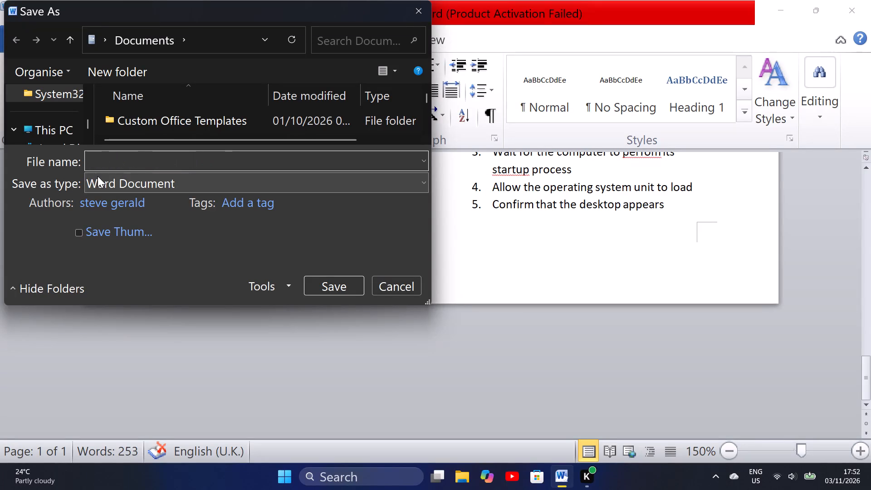
{"action": "key", "text": "t"}
{"action": "type", "text": "ask 1"}
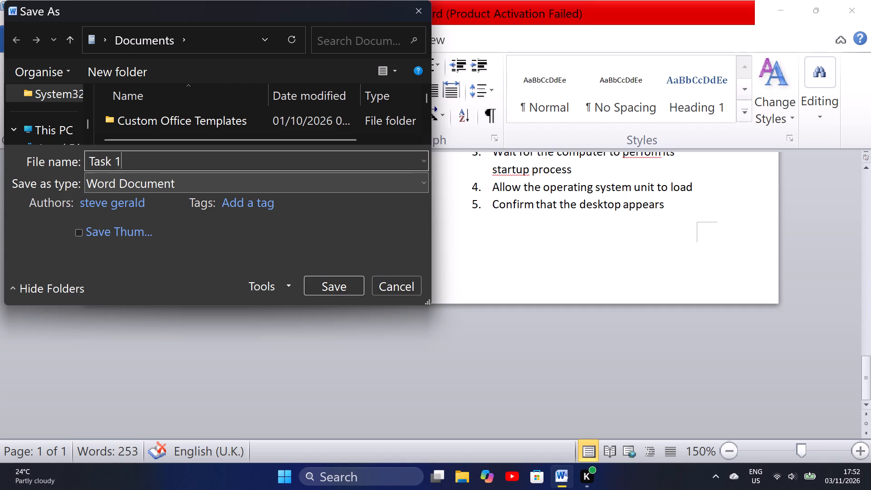
{"action": "key", "text": "semicolon"}
{"action": "key", "text": "m"}
{"action": "type", "text": "anage"}
{"action": "key", "text": "space"}
{"action": "type", "text": "computer"}
{"action": "key", "text": "space"}
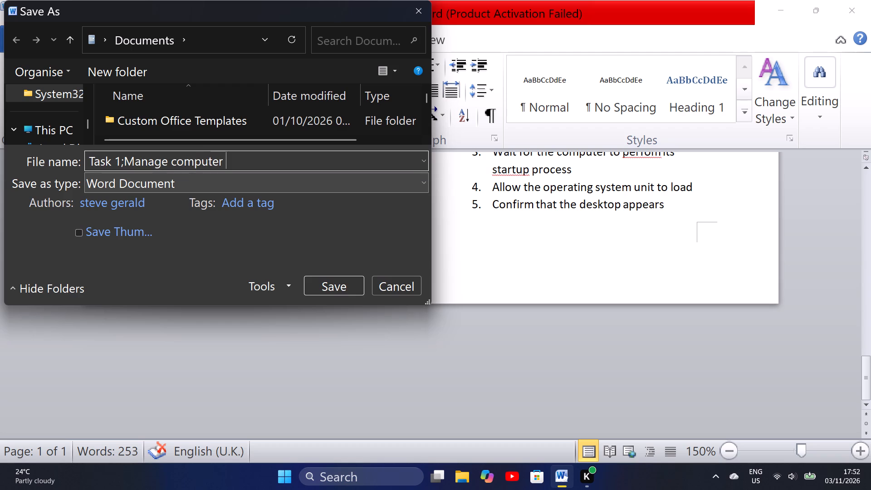
{"action": "type", "text": "devices"}
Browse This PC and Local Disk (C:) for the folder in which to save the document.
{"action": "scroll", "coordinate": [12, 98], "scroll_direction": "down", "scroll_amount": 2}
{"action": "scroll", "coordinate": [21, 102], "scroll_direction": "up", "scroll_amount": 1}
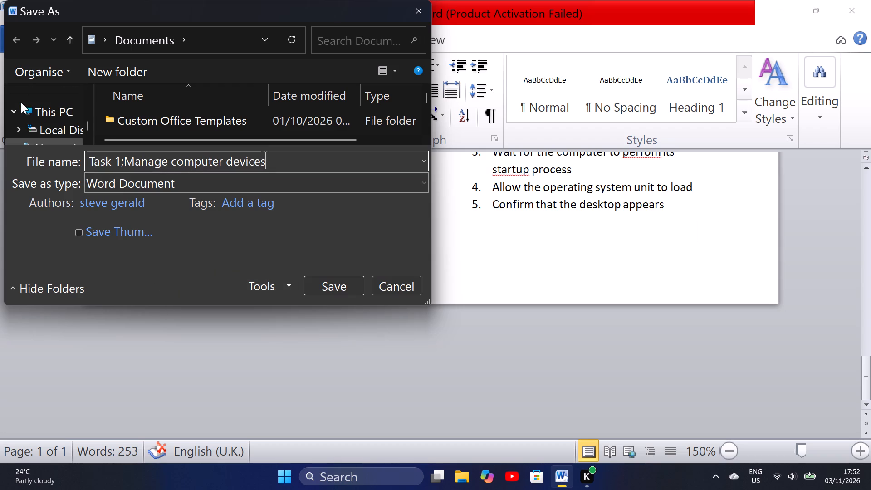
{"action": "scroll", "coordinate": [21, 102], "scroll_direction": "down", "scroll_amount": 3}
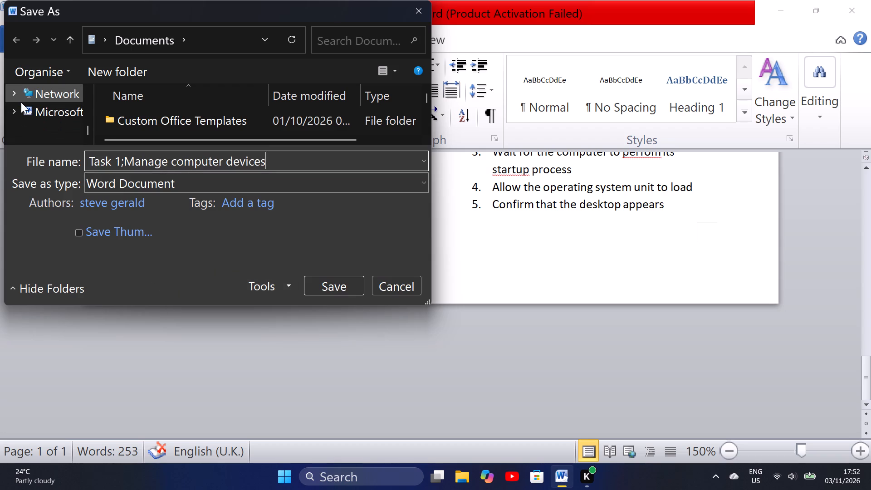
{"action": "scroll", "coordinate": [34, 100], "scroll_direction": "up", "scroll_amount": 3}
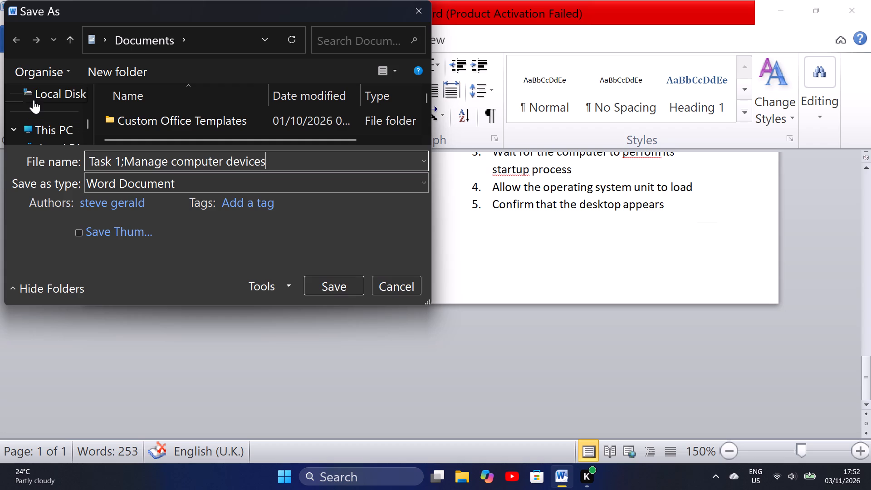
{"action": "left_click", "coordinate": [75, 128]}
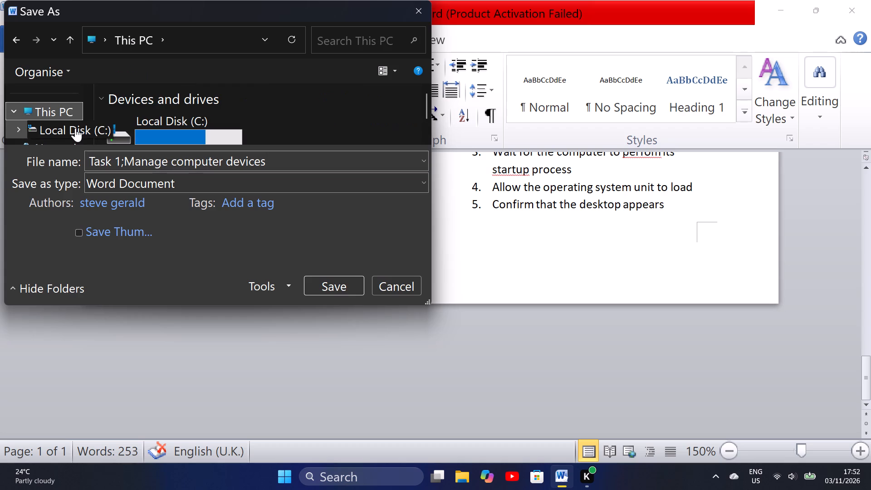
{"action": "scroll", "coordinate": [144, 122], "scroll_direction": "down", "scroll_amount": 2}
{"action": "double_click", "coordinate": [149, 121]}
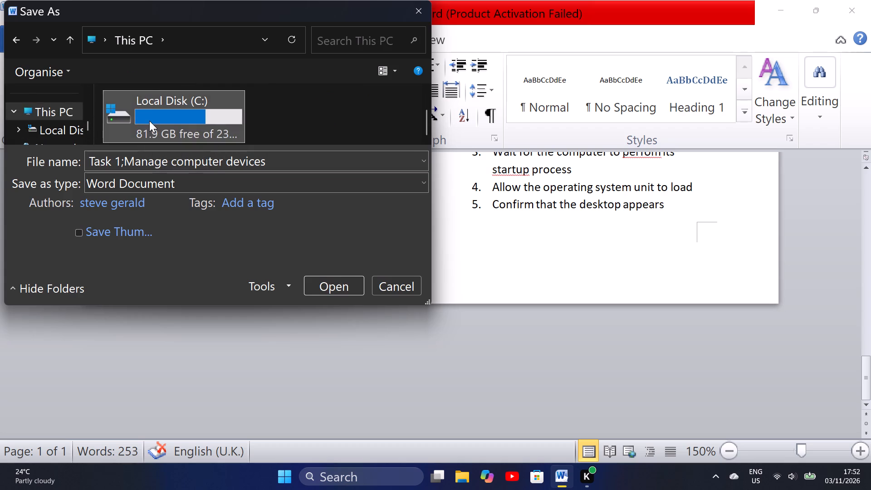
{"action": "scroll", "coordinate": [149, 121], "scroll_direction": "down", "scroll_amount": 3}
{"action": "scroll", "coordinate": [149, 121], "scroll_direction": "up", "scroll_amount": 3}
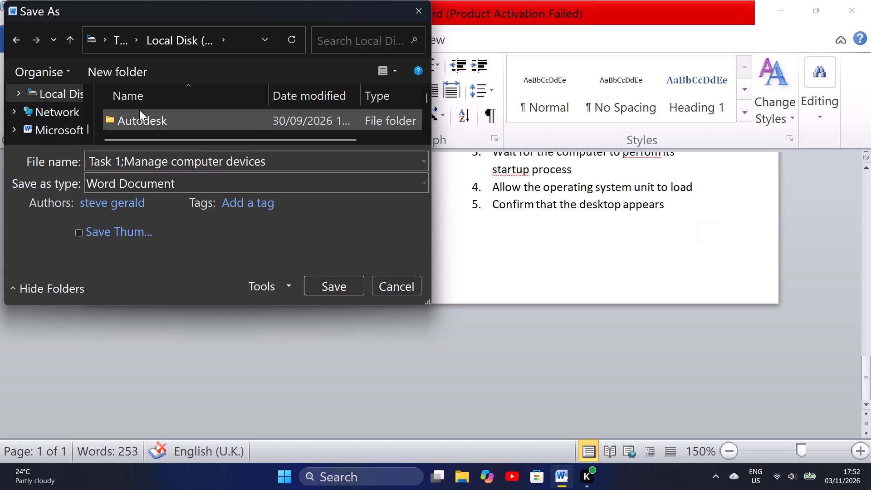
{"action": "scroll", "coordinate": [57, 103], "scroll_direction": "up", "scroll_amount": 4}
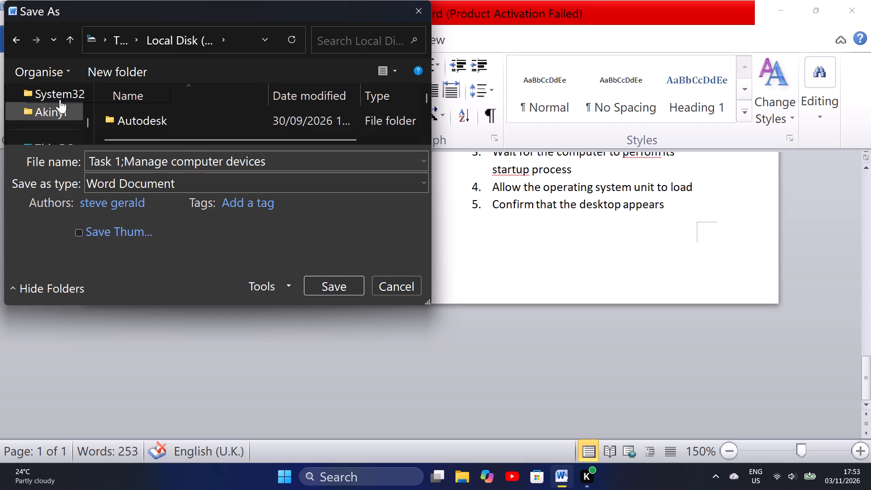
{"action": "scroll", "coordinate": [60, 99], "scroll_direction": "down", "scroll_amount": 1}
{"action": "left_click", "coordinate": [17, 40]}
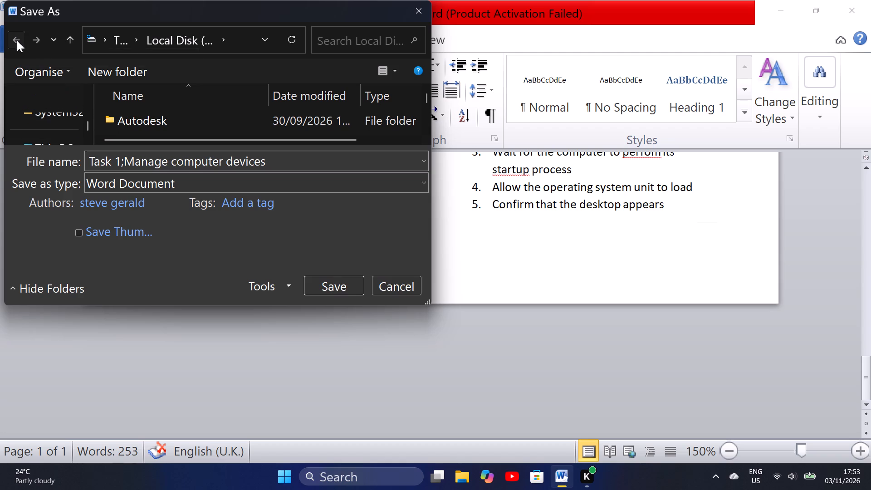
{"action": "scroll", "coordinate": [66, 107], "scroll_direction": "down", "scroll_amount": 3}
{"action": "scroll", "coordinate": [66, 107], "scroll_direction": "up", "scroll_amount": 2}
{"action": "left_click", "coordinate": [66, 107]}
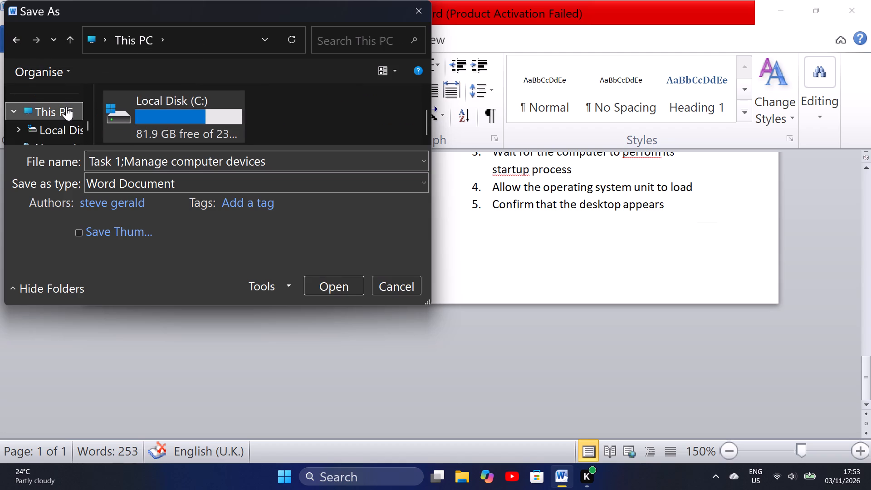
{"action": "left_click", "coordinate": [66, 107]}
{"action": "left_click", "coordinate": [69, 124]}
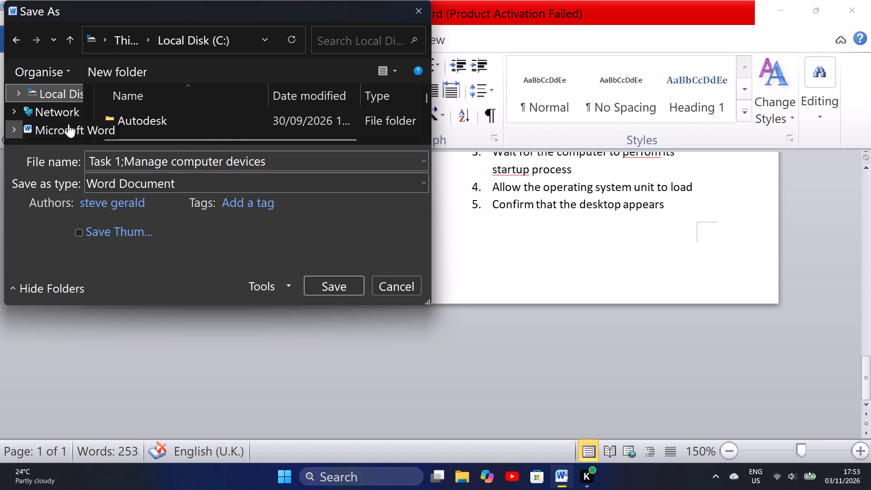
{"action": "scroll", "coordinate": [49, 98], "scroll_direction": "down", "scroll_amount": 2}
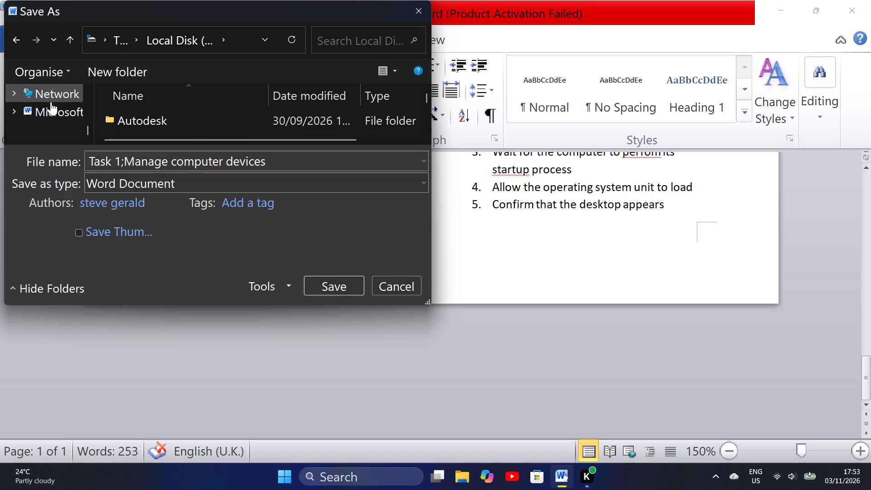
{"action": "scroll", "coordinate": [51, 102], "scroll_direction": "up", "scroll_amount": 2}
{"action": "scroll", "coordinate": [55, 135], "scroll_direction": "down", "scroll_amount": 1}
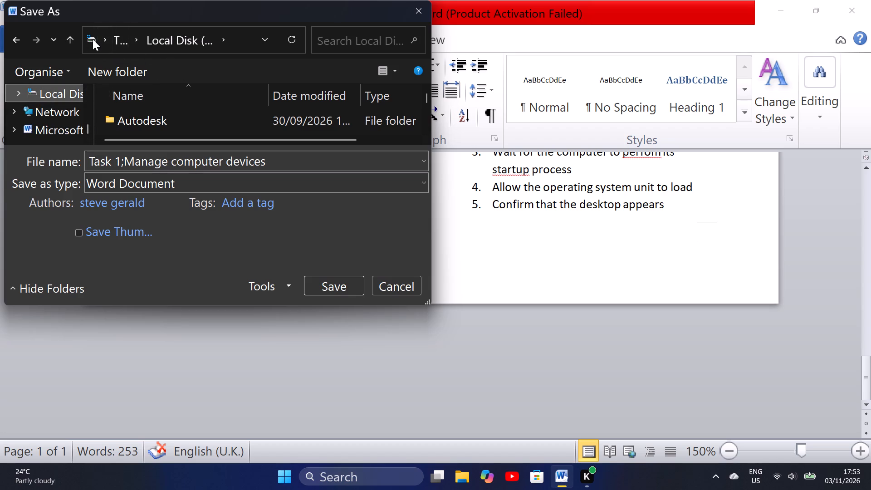
Choose the STEVE folder on the Desktop as the location and save the document there.
{"action": "left_click", "coordinate": [104, 42]}
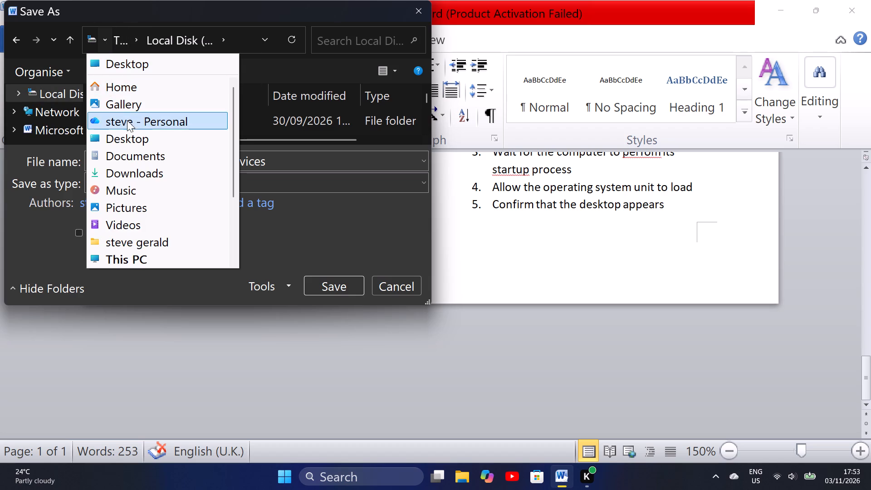
{"action": "left_click", "coordinate": [132, 132]}
{"action": "scroll", "coordinate": [145, 112], "scroll_direction": "down", "scroll_amount": 1}
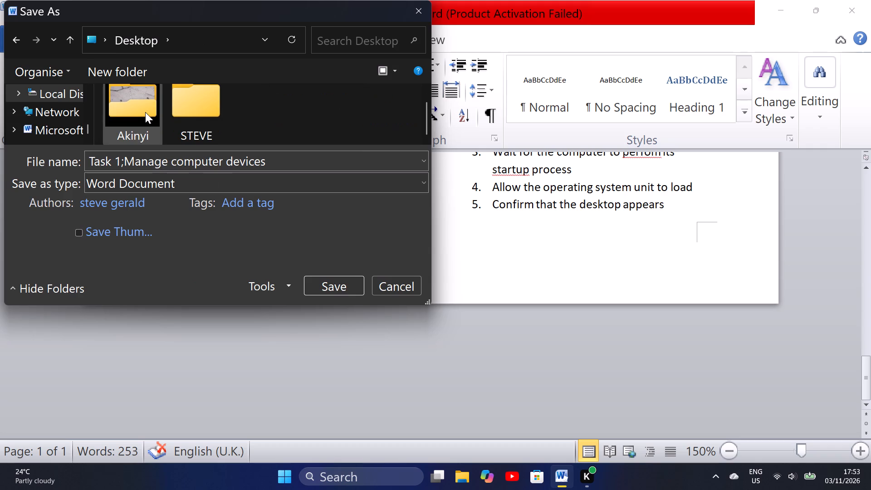
{"action": "left_click", "coordinate": [210, 103]}
{"action": "double_click", "coordinate": [210, 103]}
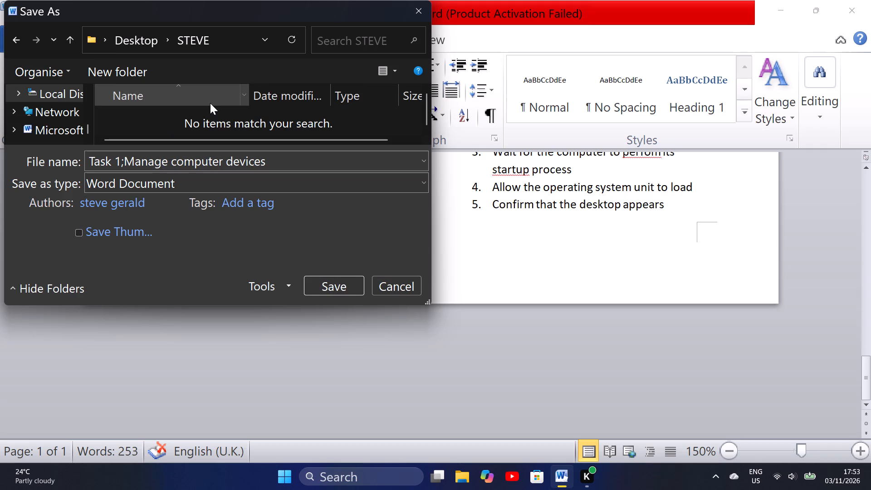
{"action": "left_click", "coordinate": [329, 288]}
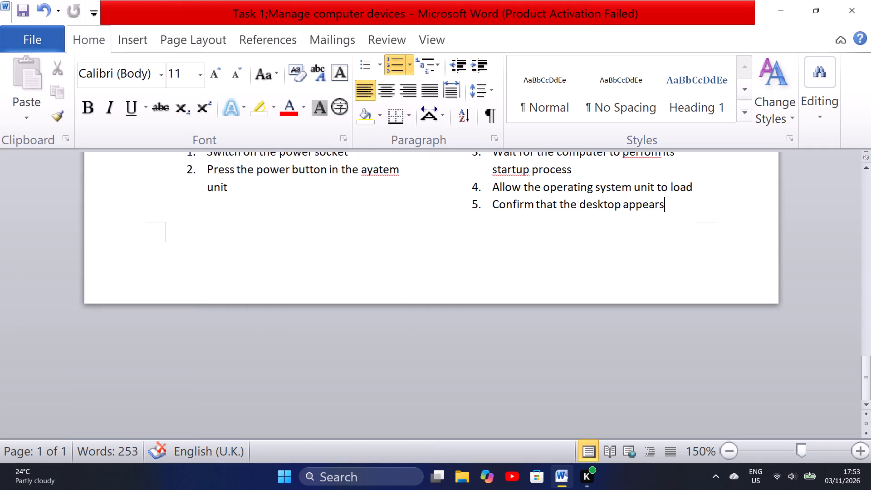